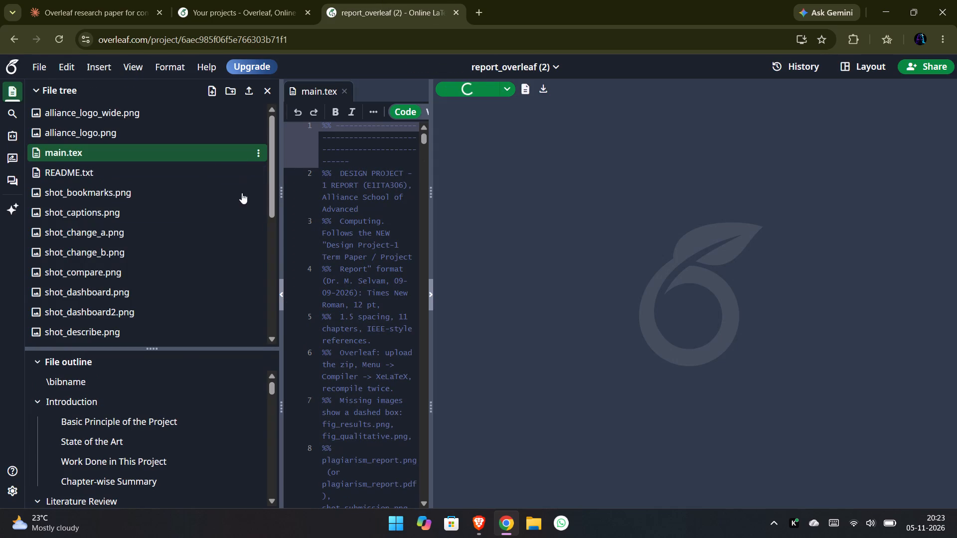
Upload times.ttf, timesbd.ttf, timesbi.ttf and timesi.ttf from the Desktop folder "tnr" into the report project.
left_click(242, 92)
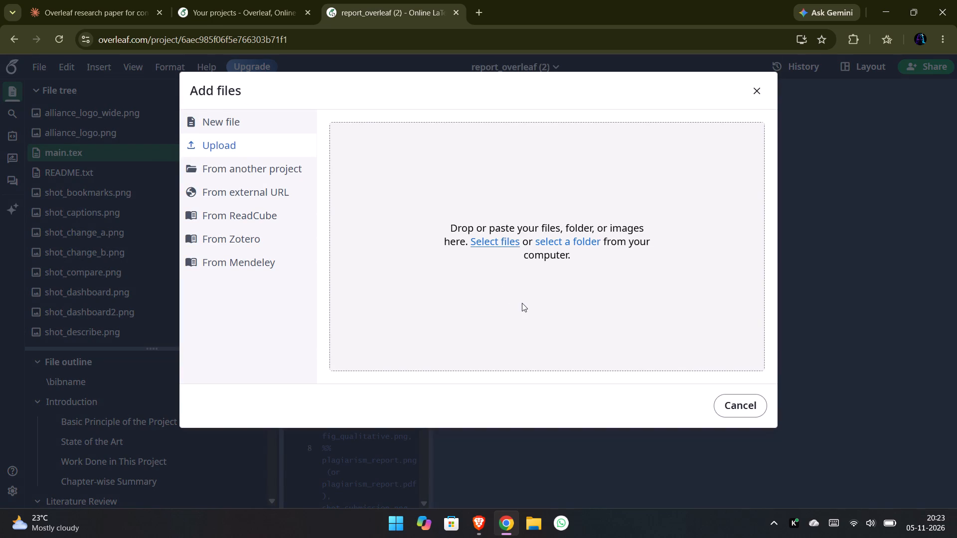
left_click(493, 238)
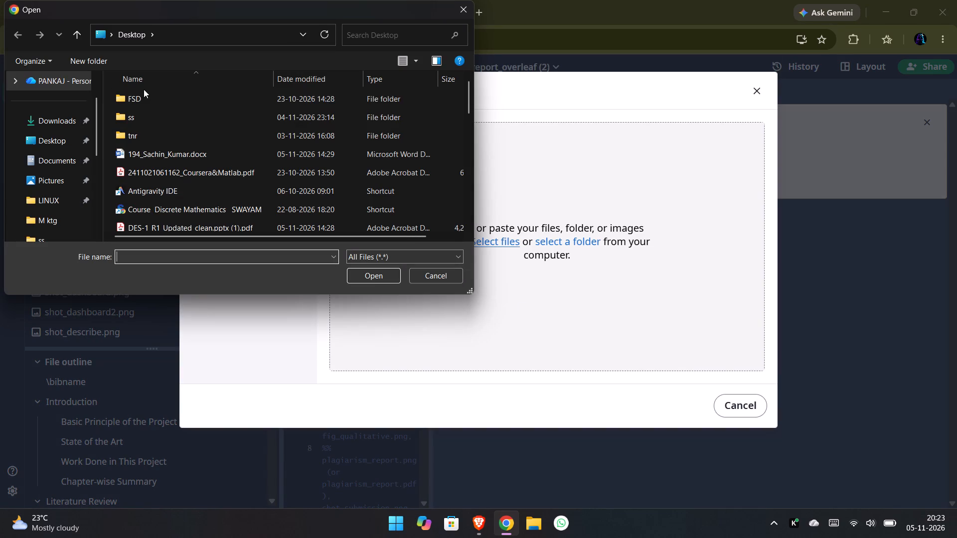
double_click(139, 132)
left_click(201, 197)
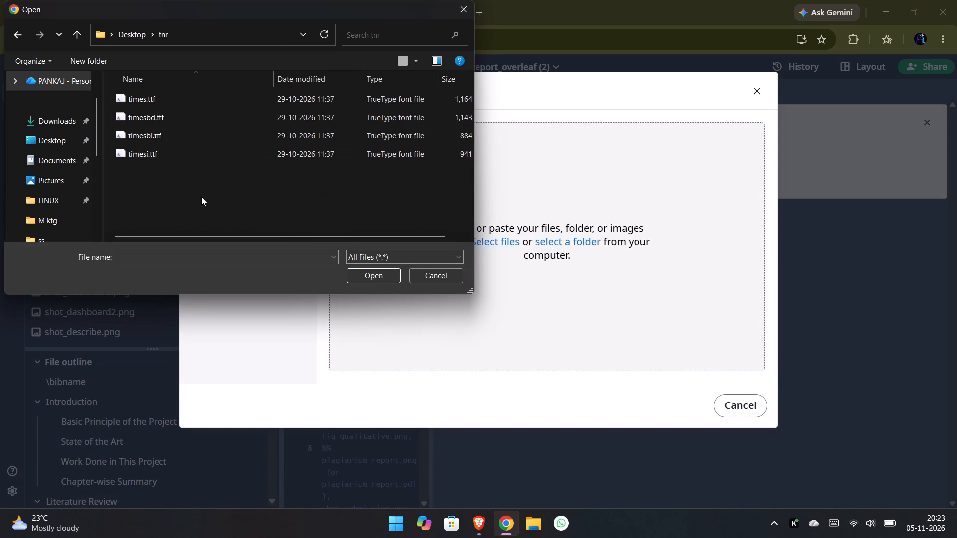
key("ctrl+a")
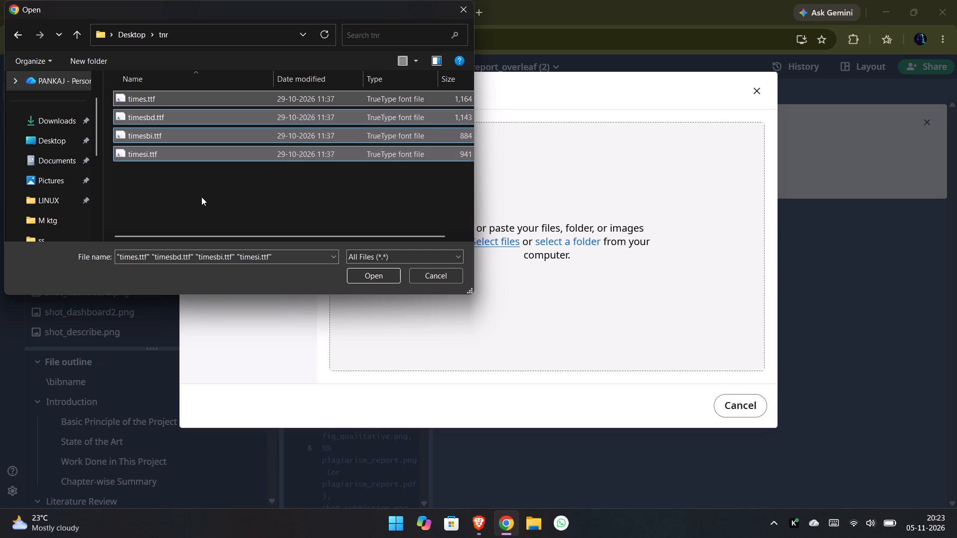
left_click_drag(217, 151, 548, 260)
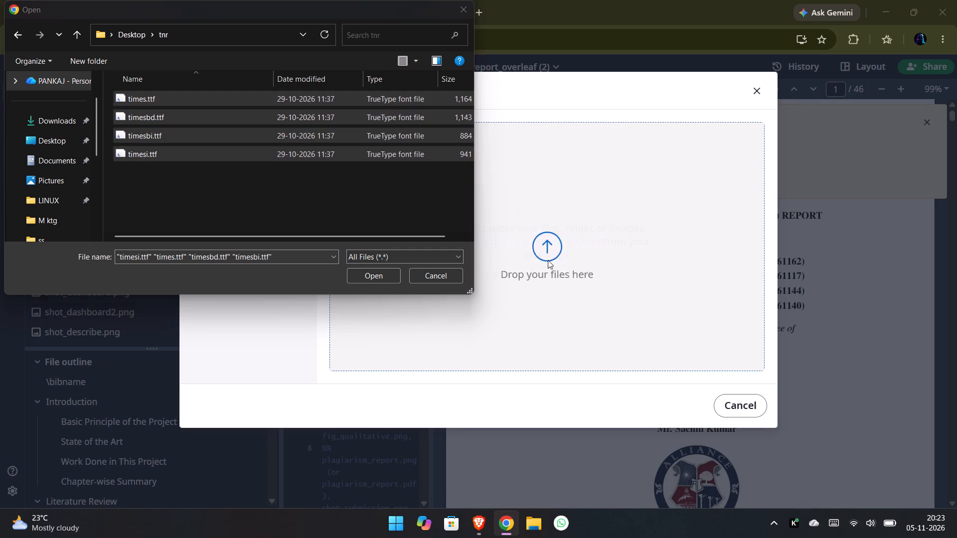
left_click(442, 273)
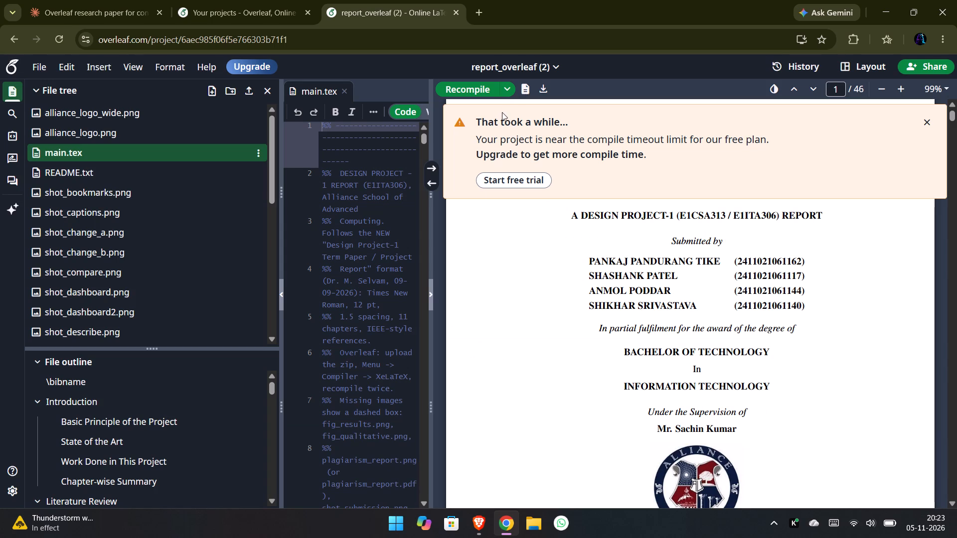
Set the project's compiler to XeLaTeX with main.tex as the main document.
left_click(505, 89)
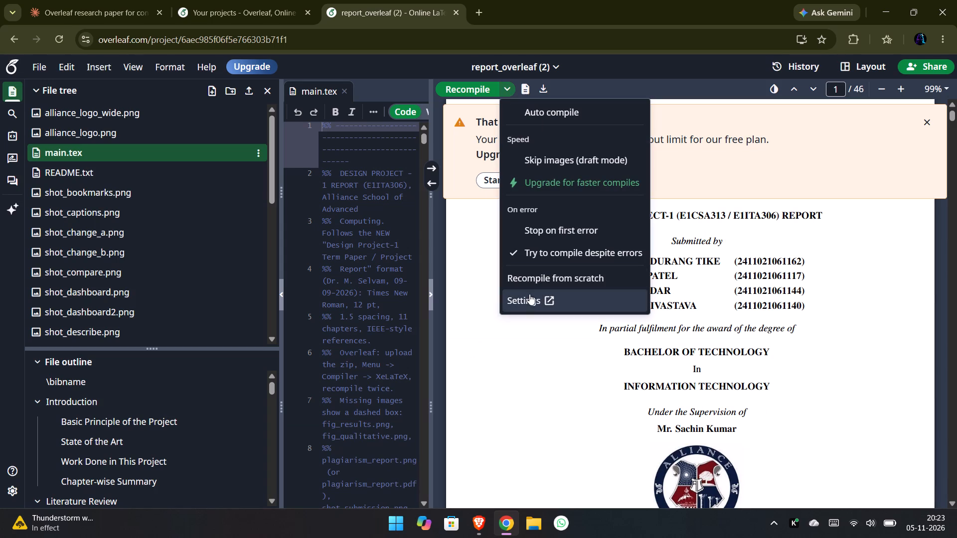
left_click(530, 294)
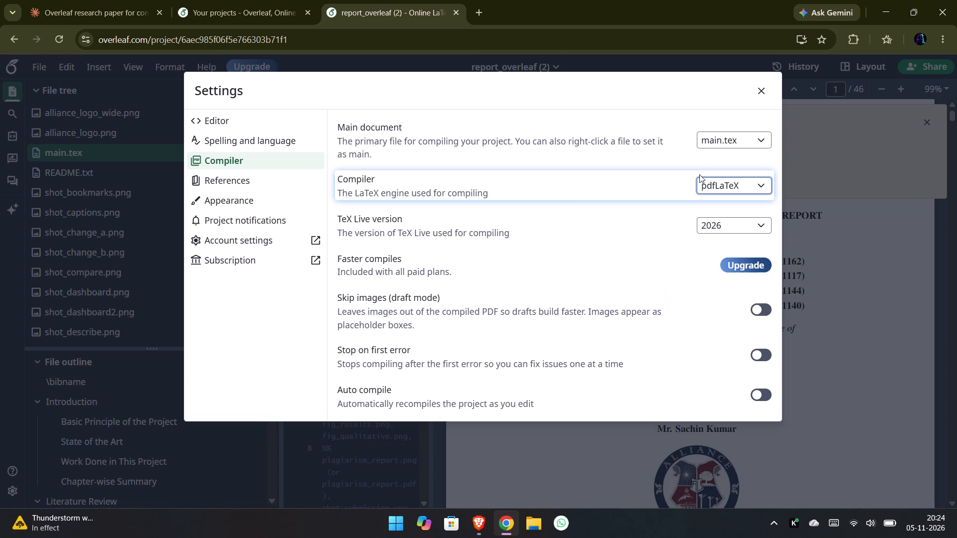
left_click(718, 188)
left_click(719, 232)
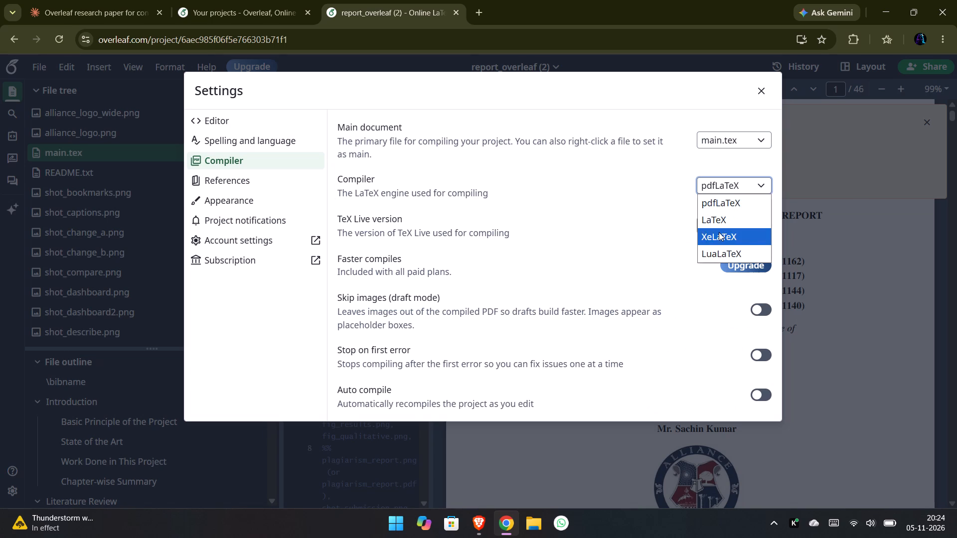
left_click(747, 143)
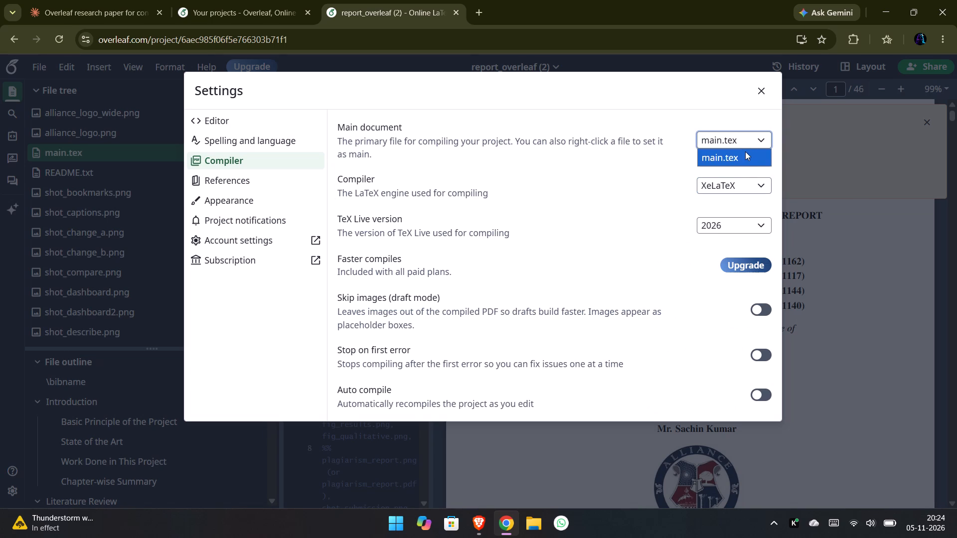
left_click(745, 153)
left_click(760, 92)
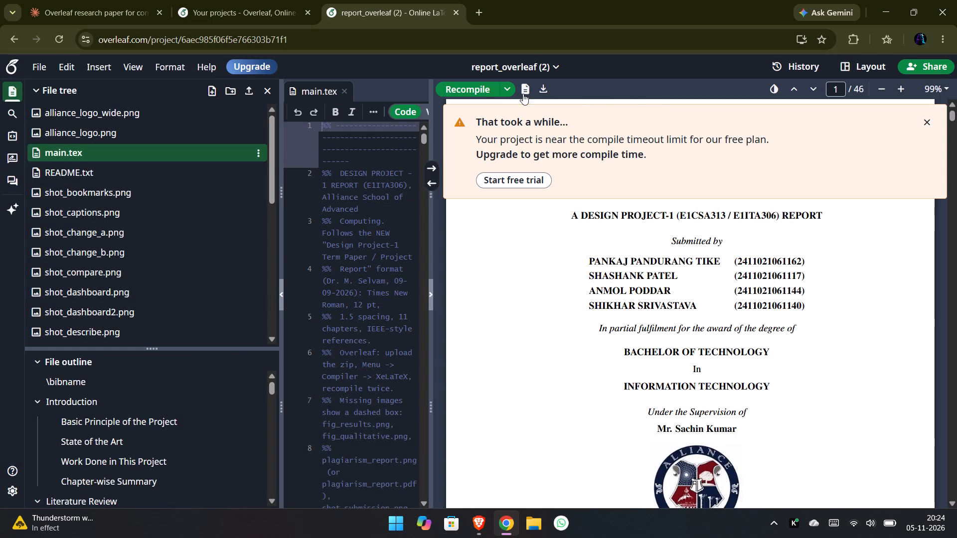
Recompile the report and dismiss the compile-time notice.
left_click(462, 82)
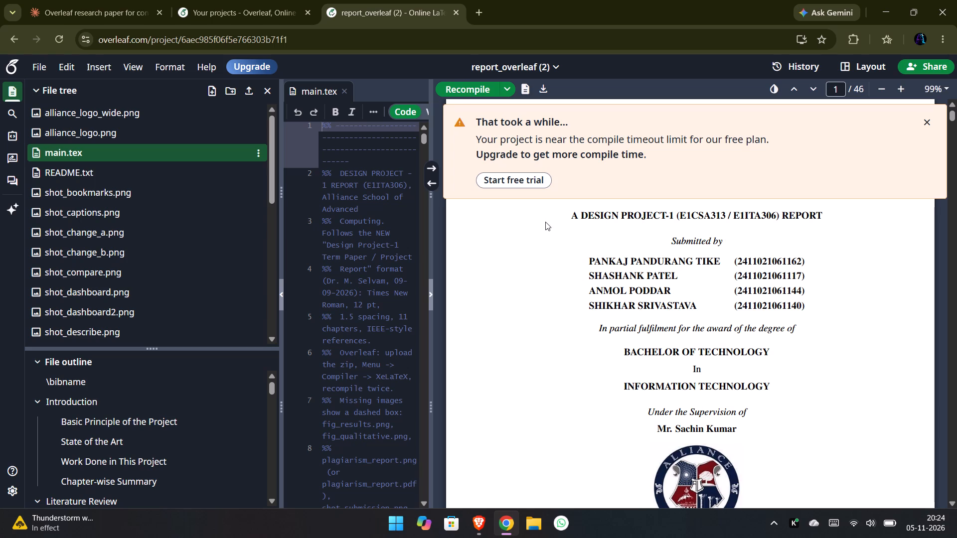
left_click(930, 120)
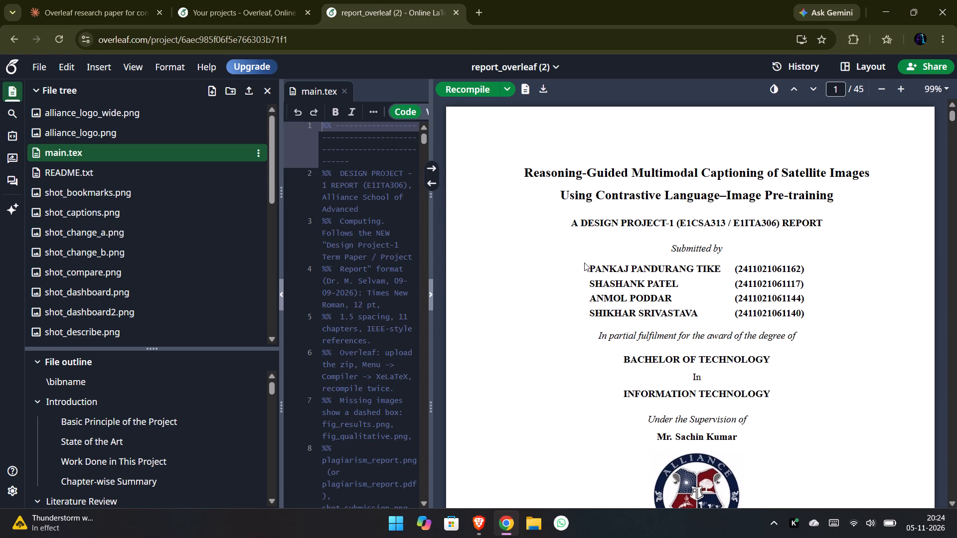
Examine the recompiled PDF from the title page through the certificate, front matter and contents to the Introduction.
scroll(584, 263, "down", 5)
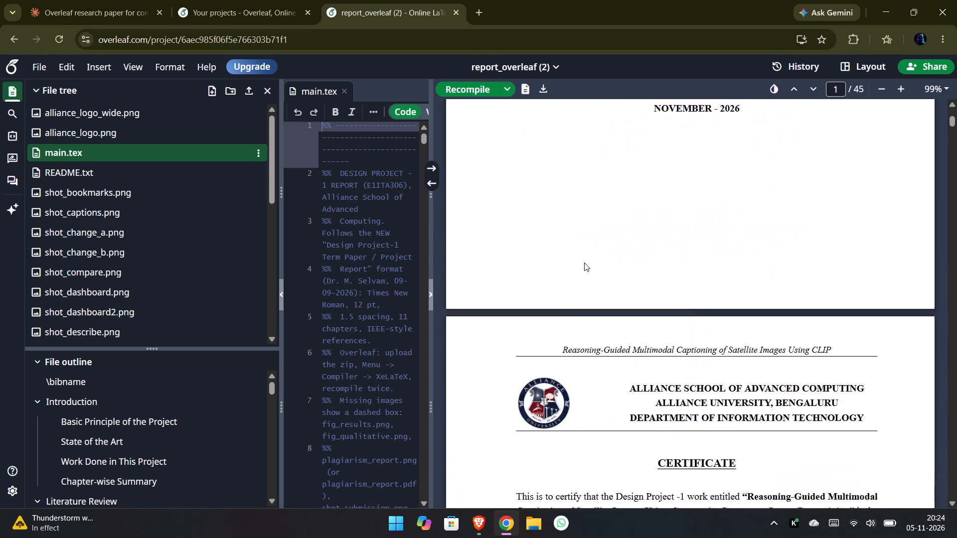
scroll(584, 263, "down", 4)
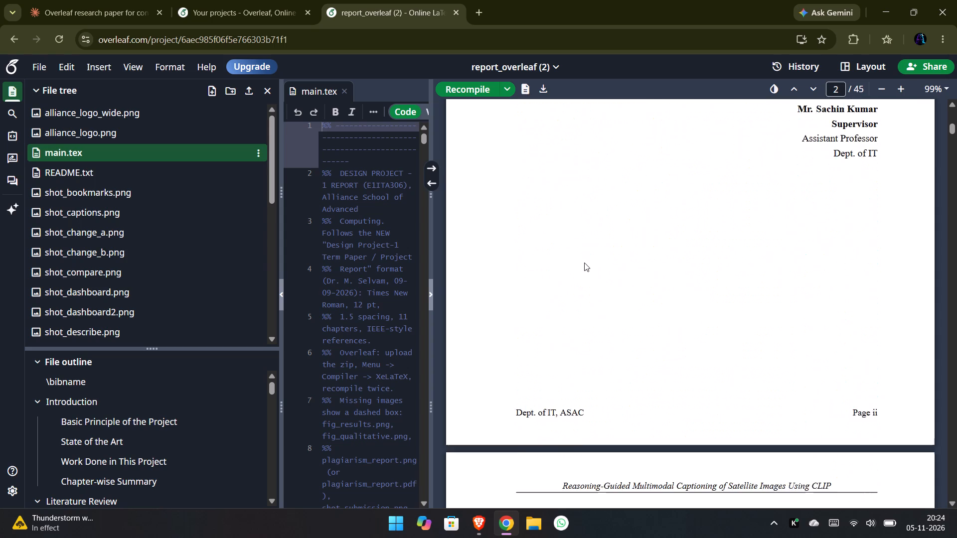
scroll(584, 263, "down", 10)
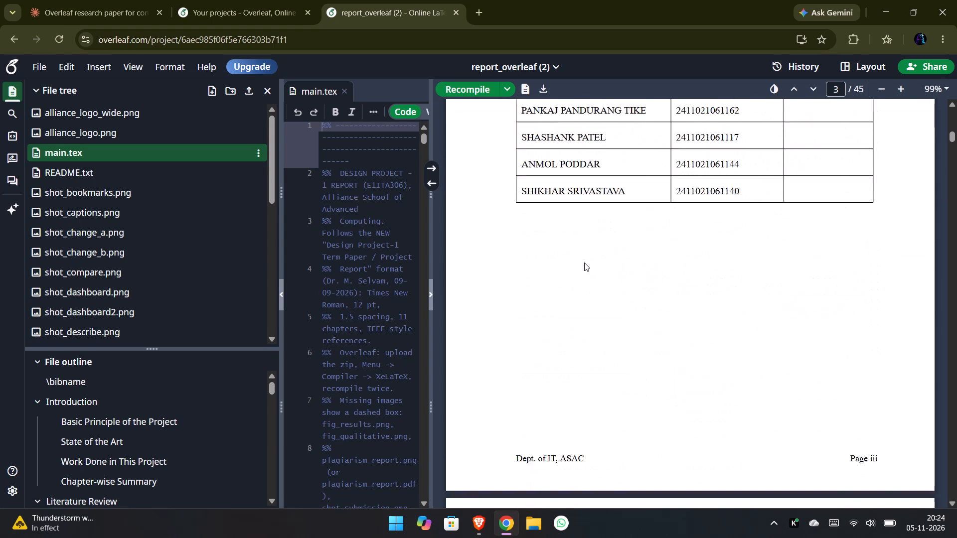
scroll(584, 263, "down", 8)
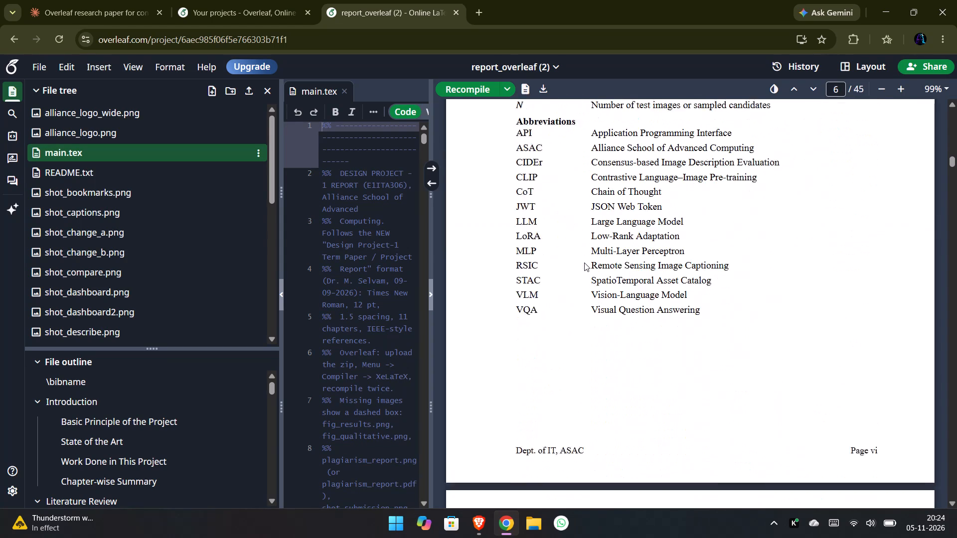
scroll(584, 263, "down", 6)
scroll(584, 263, "up", 4)
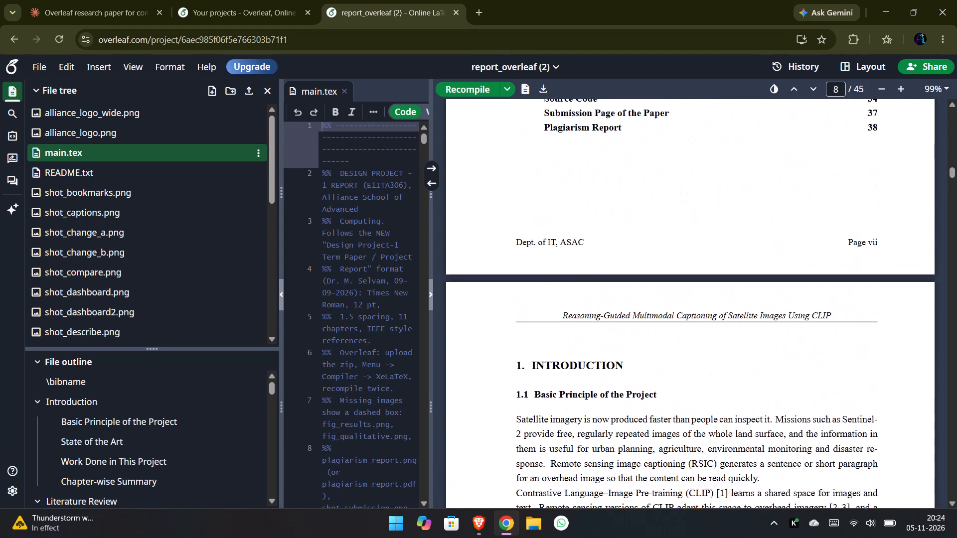
Examine the report PDF from the Introduction through the literature review to chapter 4, Proposed Idea / Solution, checking the heading layout.
scroll(584, 263, "down", 2)
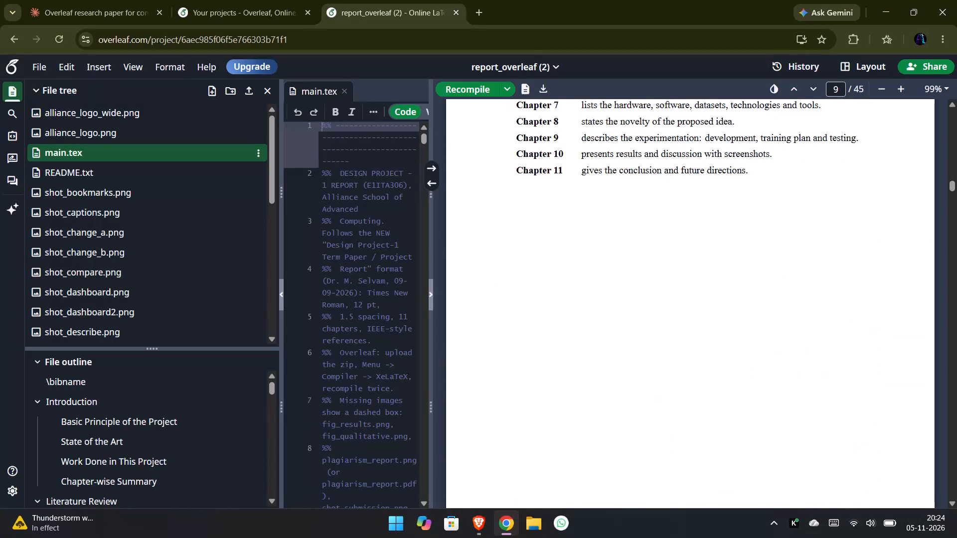
scroll(584, 263, "down", 7)
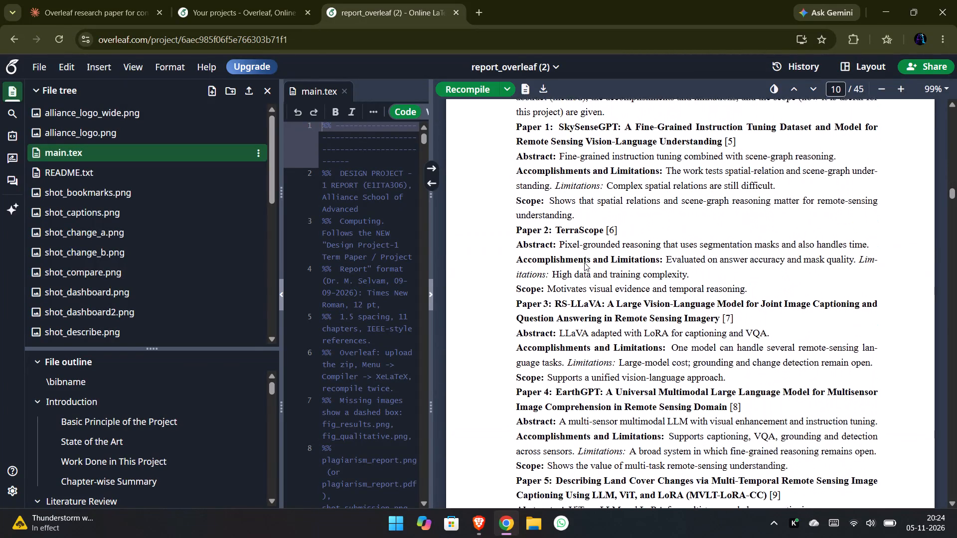
scroll(584, 263, "down", 7)
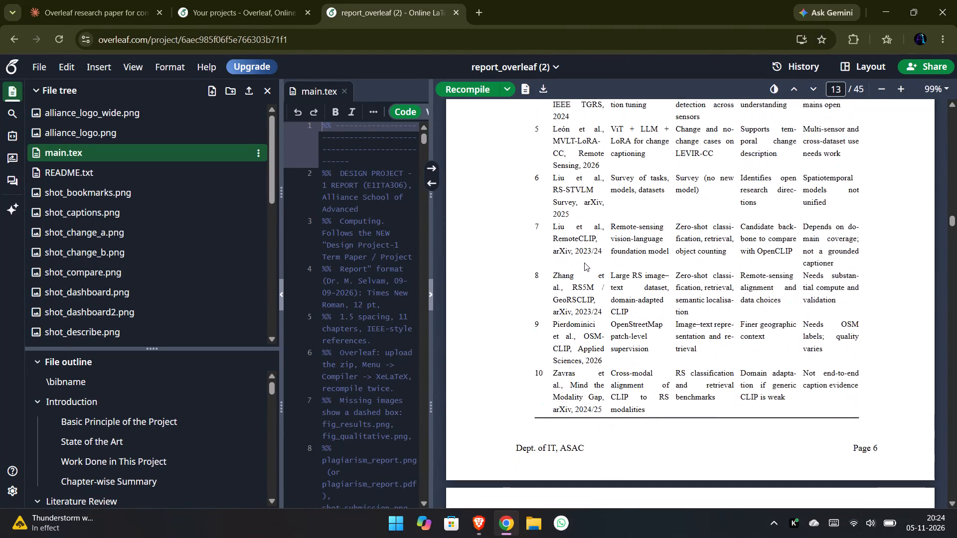
scroll(584, 263, "down", 10)
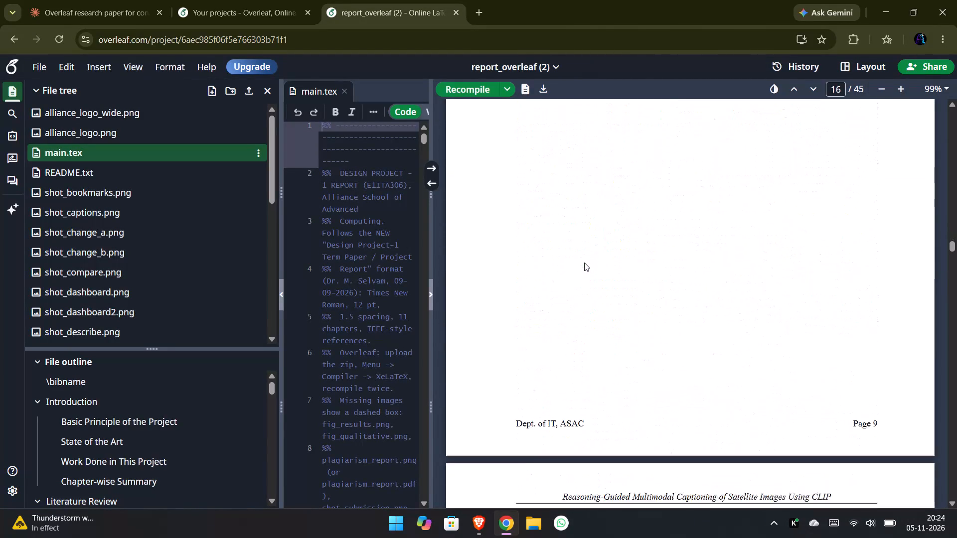
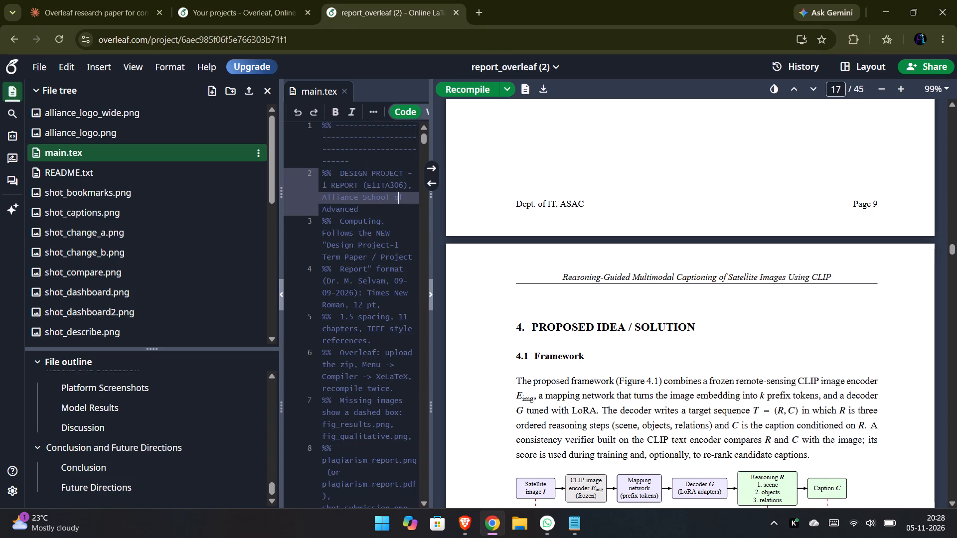
key("ctrl+v")
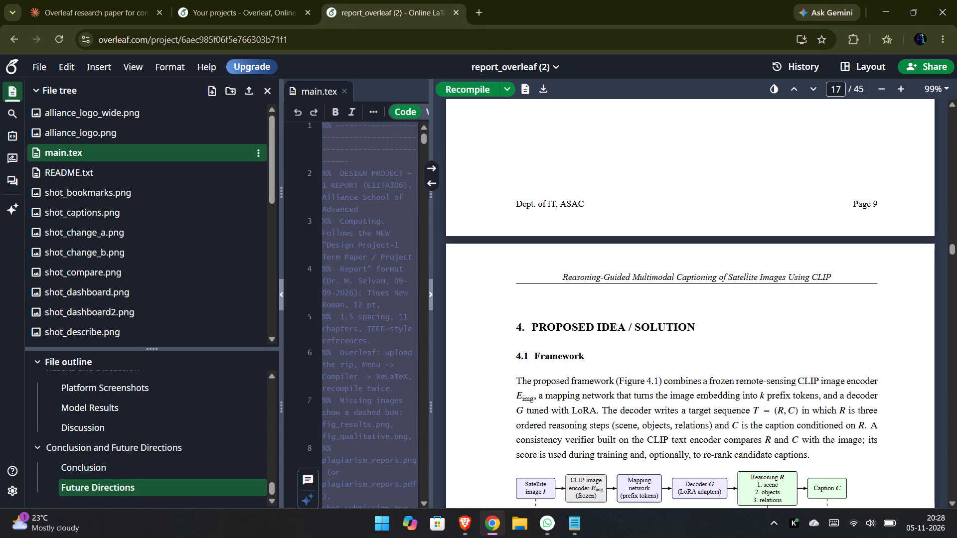
Recompile the report with the new main.tex code.
left_click(478, 98)
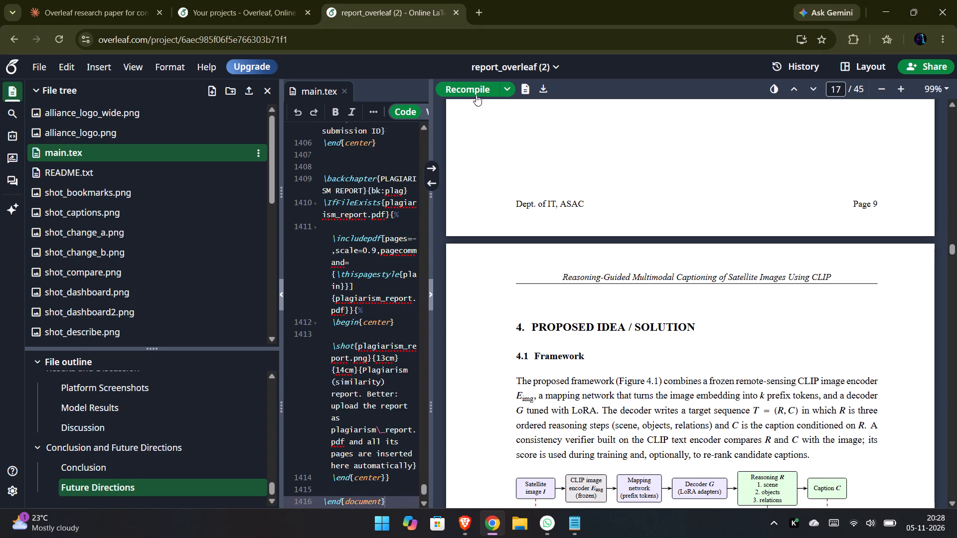
left_click(471, 89)
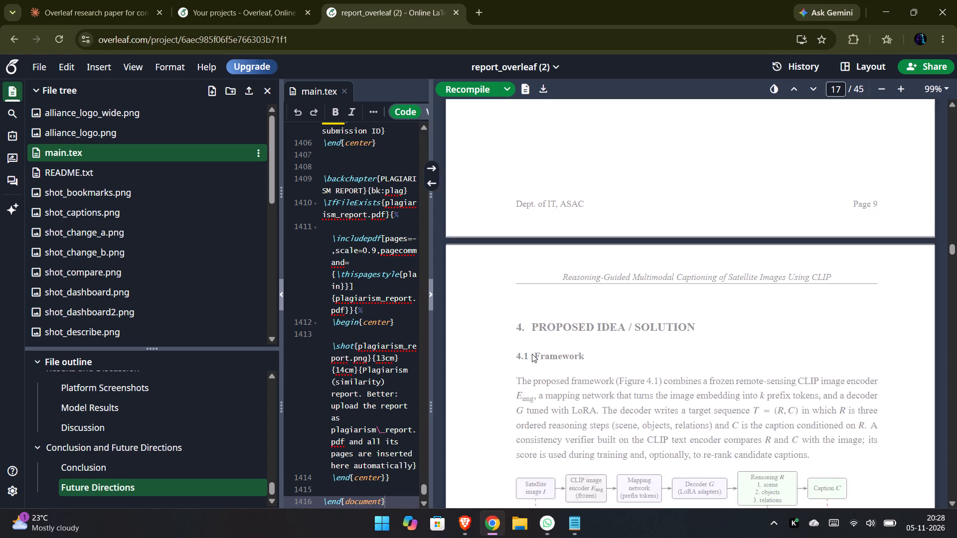
Examine the recompiled PDF from the title page through the acknowledgement and contents to the Introduction, checking the main headings' alignment.
scroll(719, 397, "up", 3)
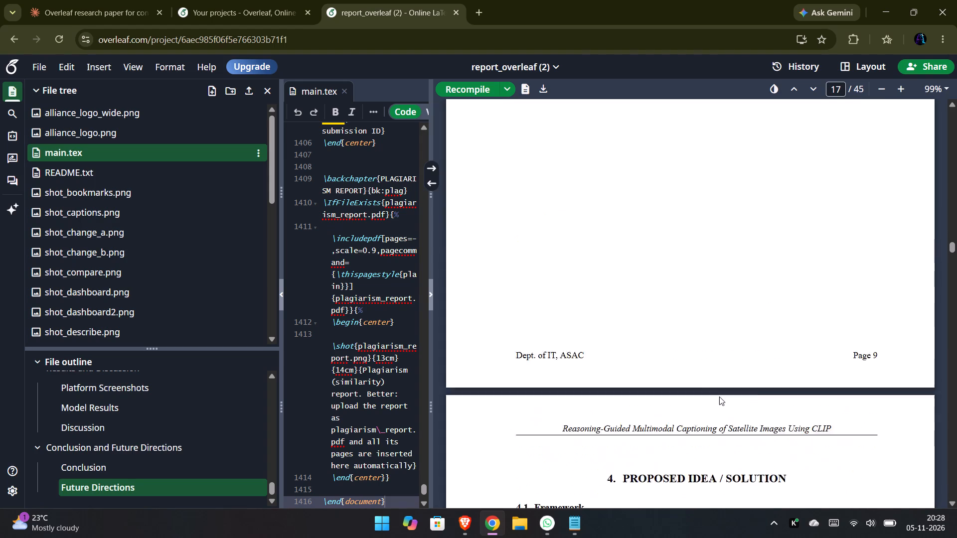
scroll(719, 397, "up", 15)
scroll(719, 397, "up", 11)
scroll(719, 397, "up", 10)
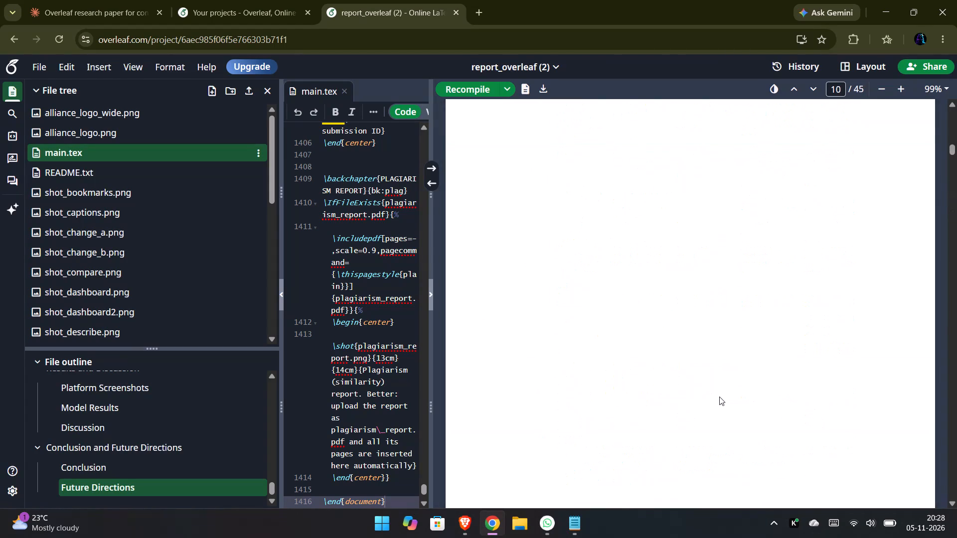
scroll(719, 397, "up", 15)
scroll(808, 536, "down", 5)
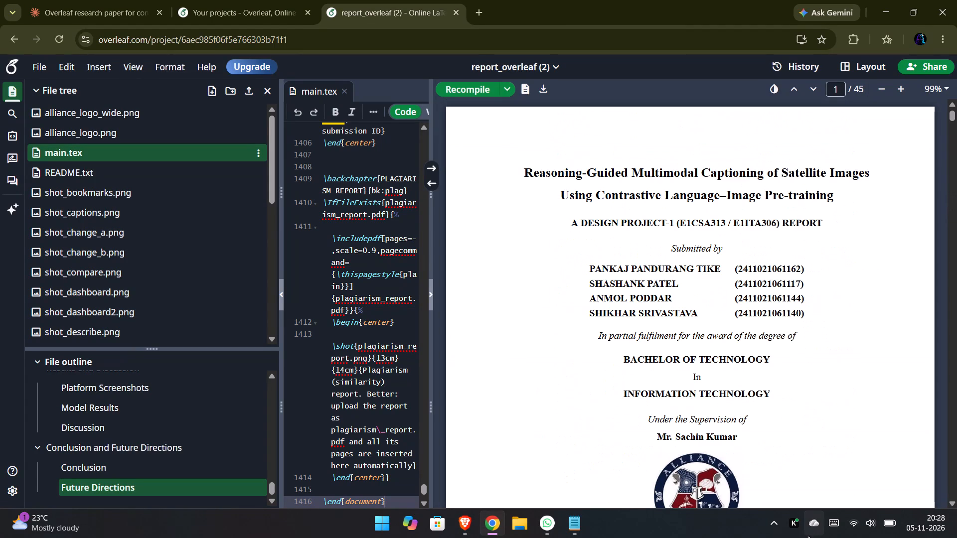
scroll(798, 411, "down", 1)
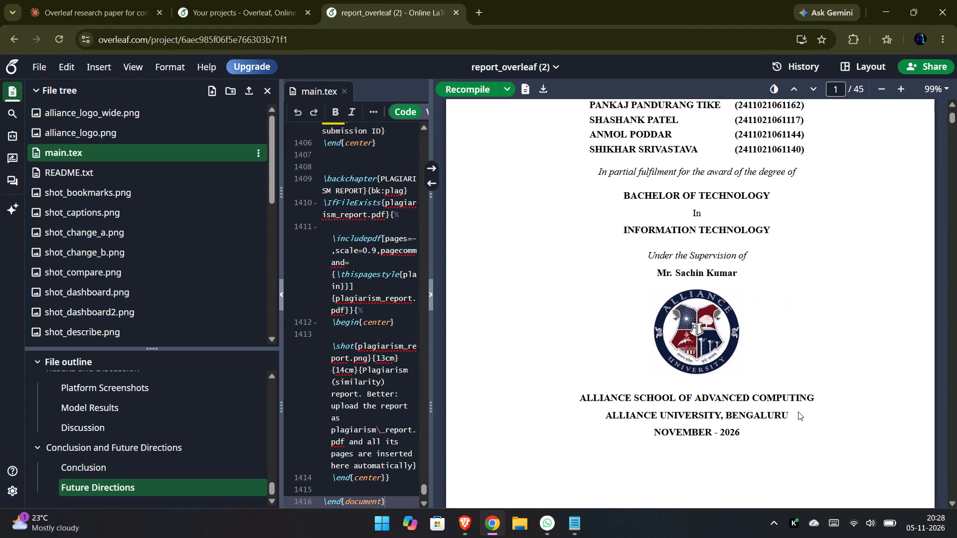
scroll(798, 411, "down", 9)
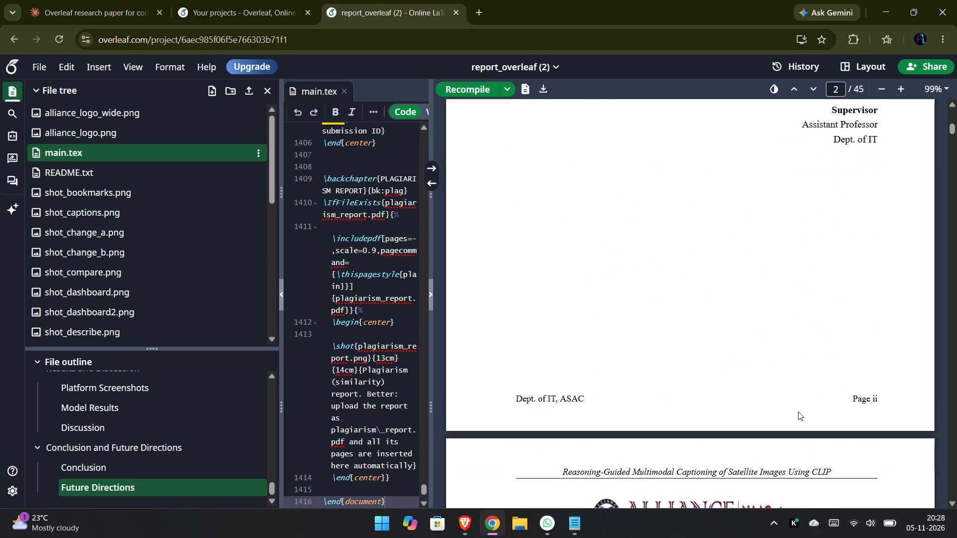
scroll(798, 411, "down", 7)
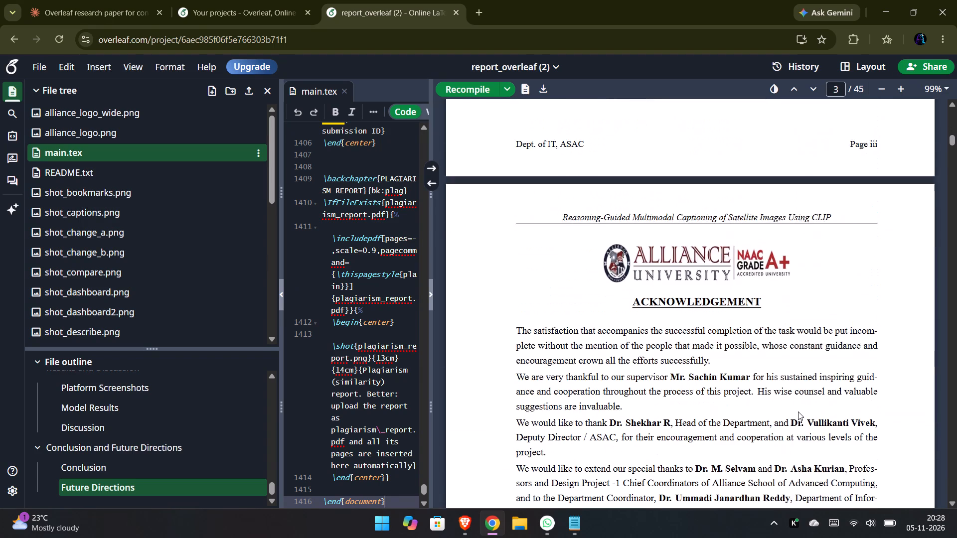
scroll(798, 411, "down", 1)
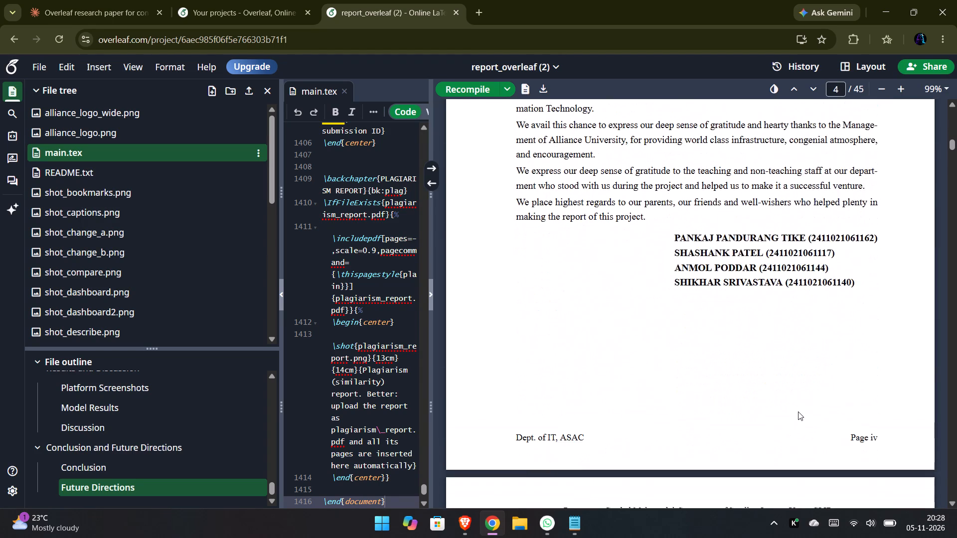
scroll(798, 411, "down", 7)
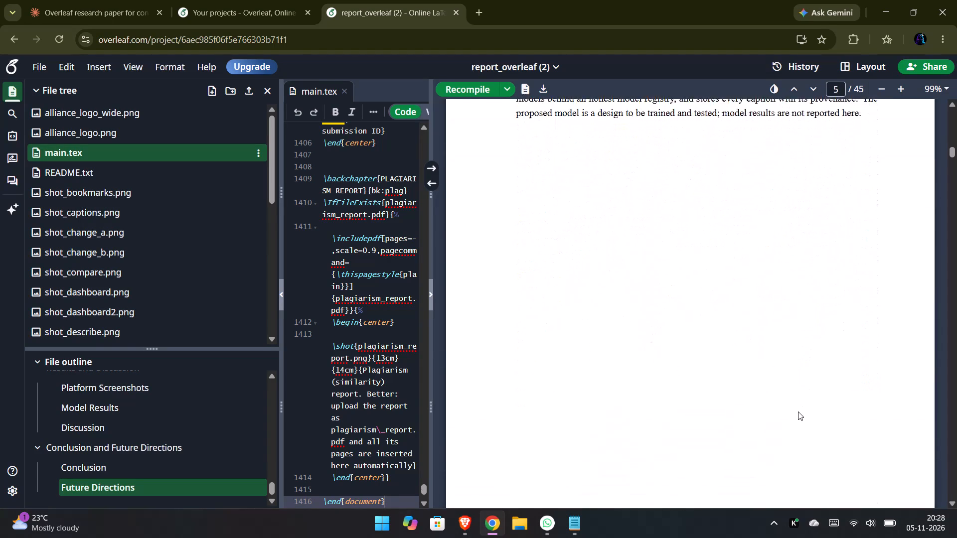
scroll(798, 411, "down", 9)
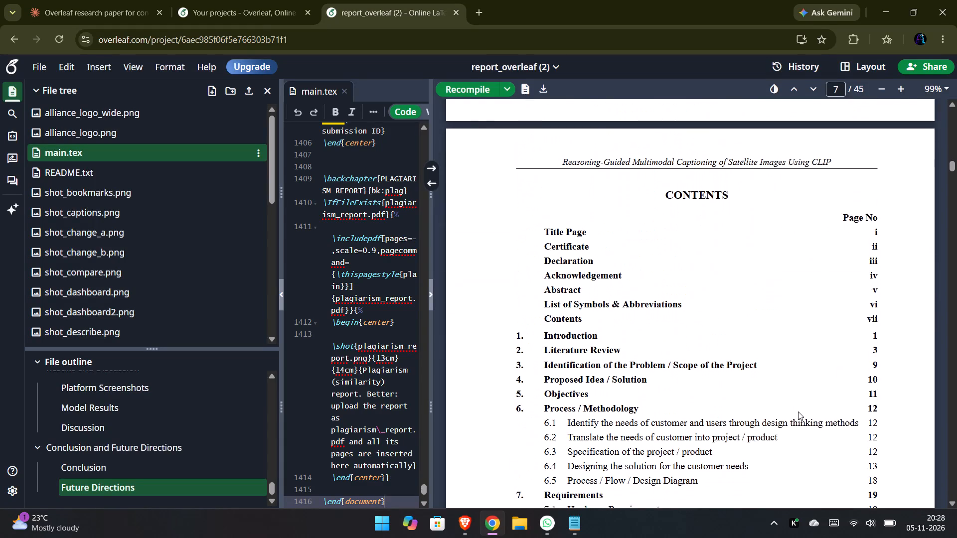
scroll(798, 411, "down", 7)
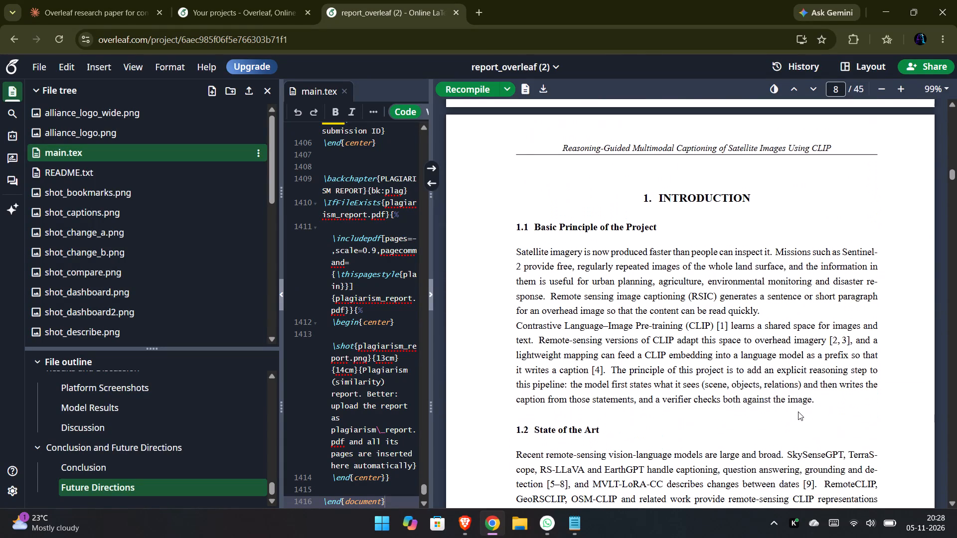
Examine the PDF from the Introduction through the paper reviews and literature comparison table to the Chapter 3 heading.
scroll(798, 411, "down", 7)
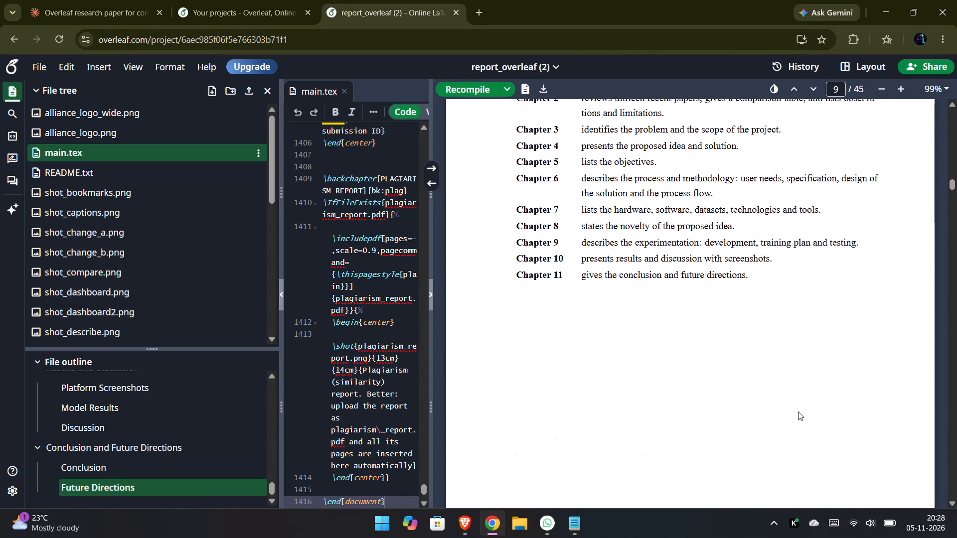
scroll(798, 411, "down", 10)
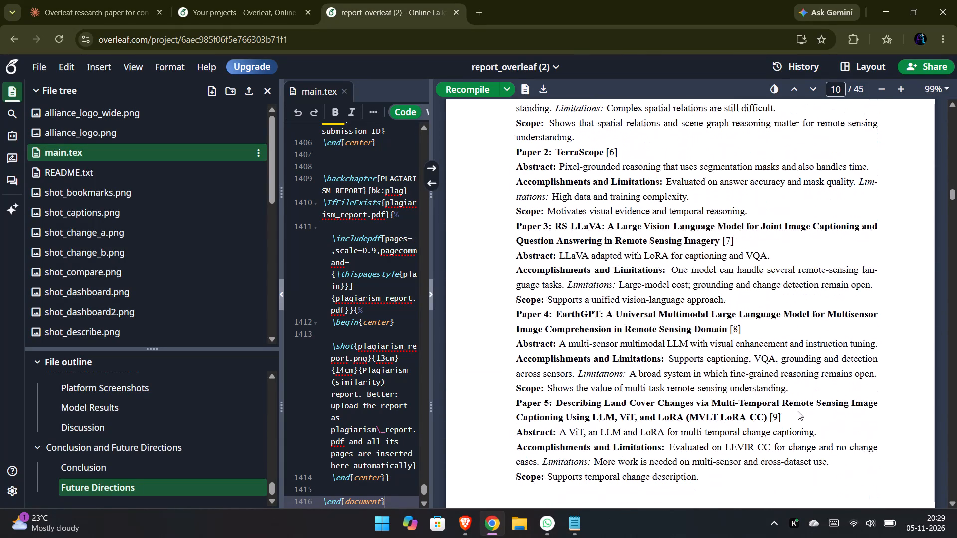
scroll(798, 411, "down", 10)
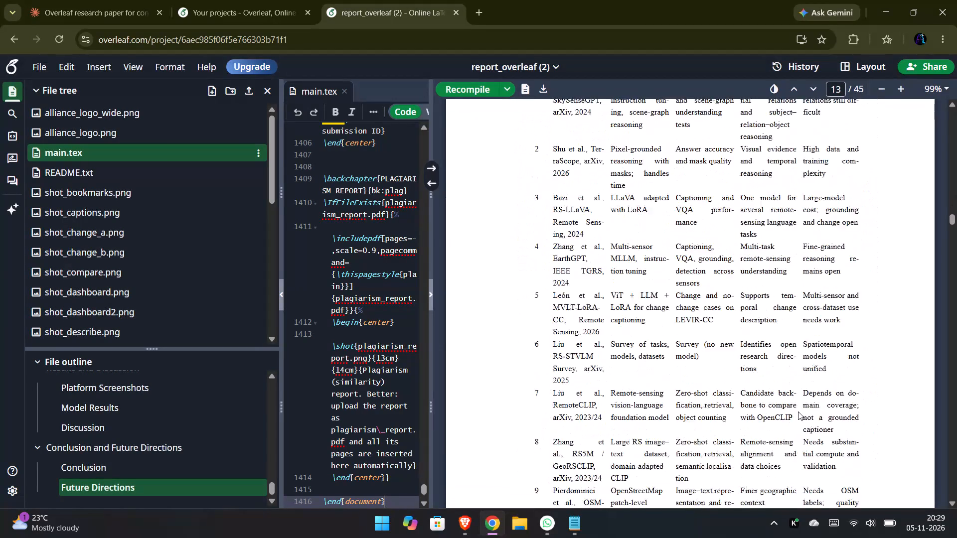
scroll(798, 411, "down", 5)
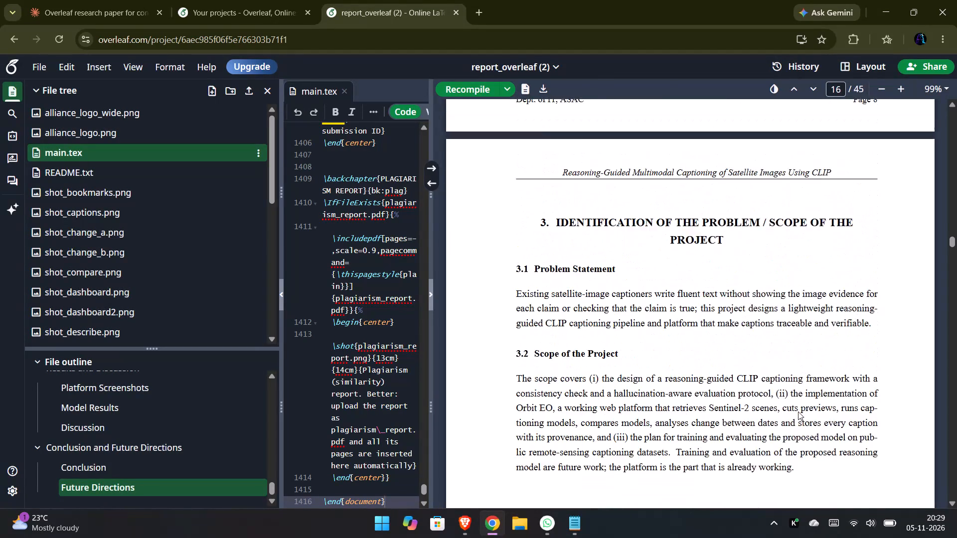
Examine the PDF from Chapter 3 through the Chapter 6 methodology tables, equations and Orbit EO architecture figure to the Model Registry section.
scroll(798, 411, "down", 7)
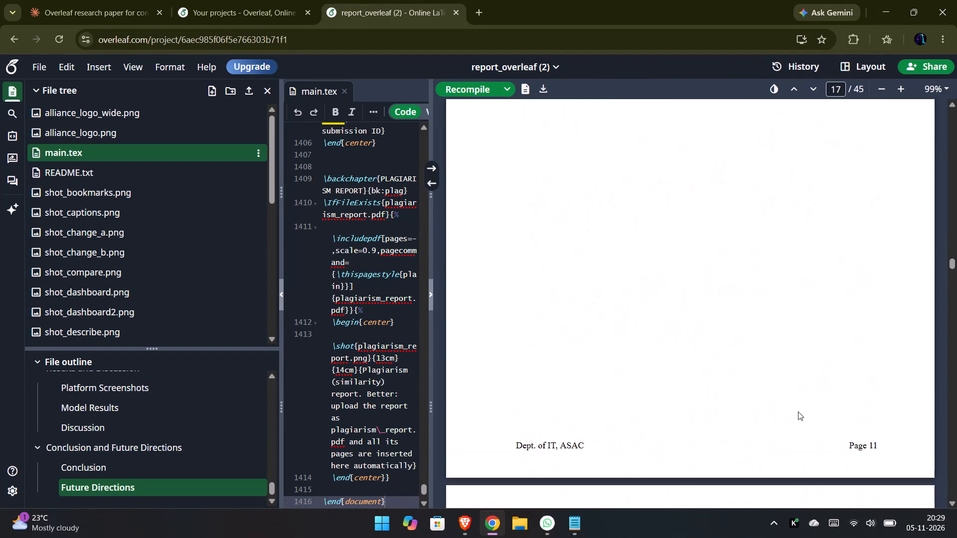
scroll(798, 411, "up", 2)
scroll(798, 411, "down", 1)
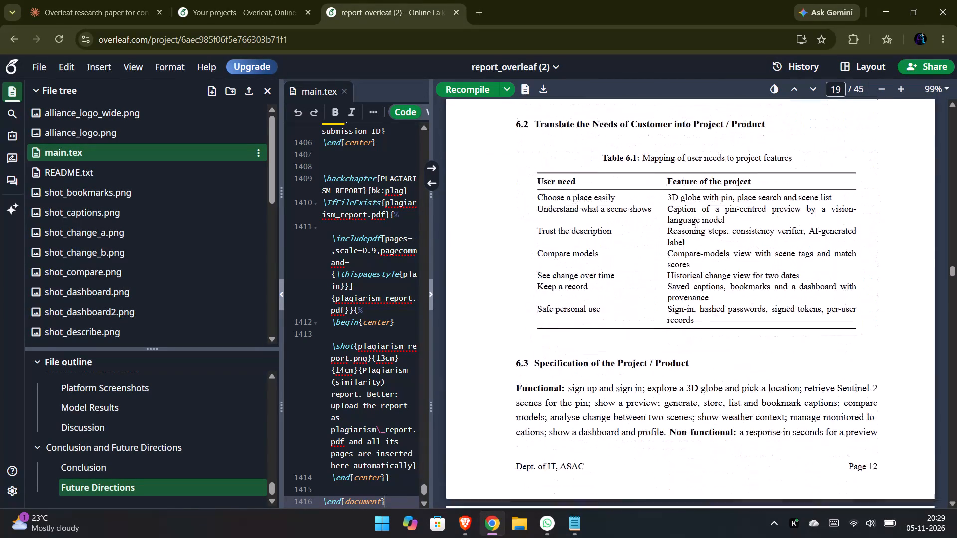
scroll(798, 411, "down", 7)
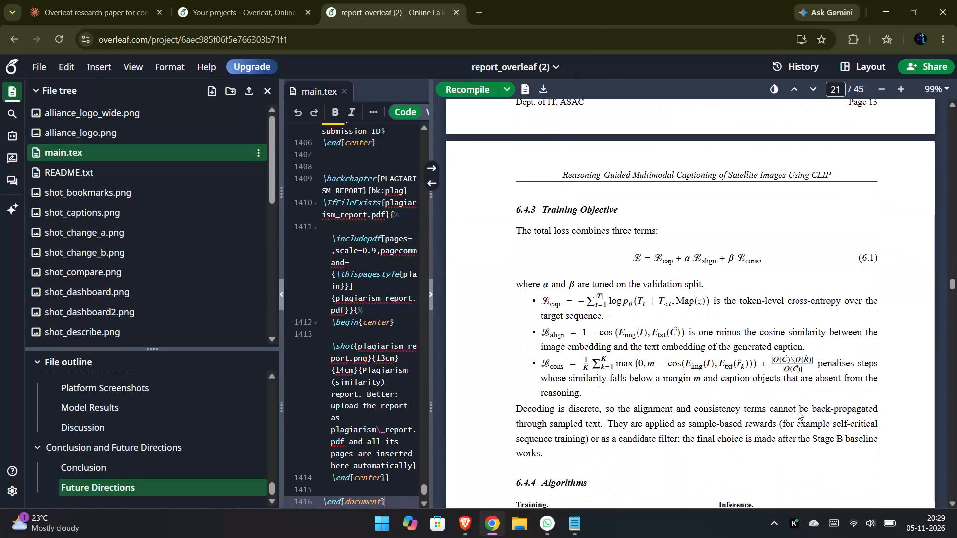
scroll(798, 411, "down", 4)
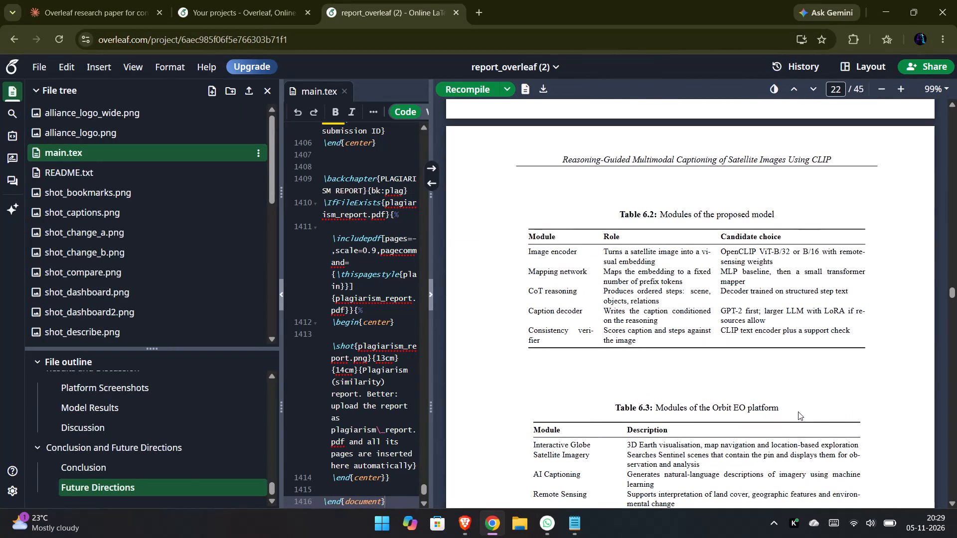
scroll(798, 411, "down", 2)
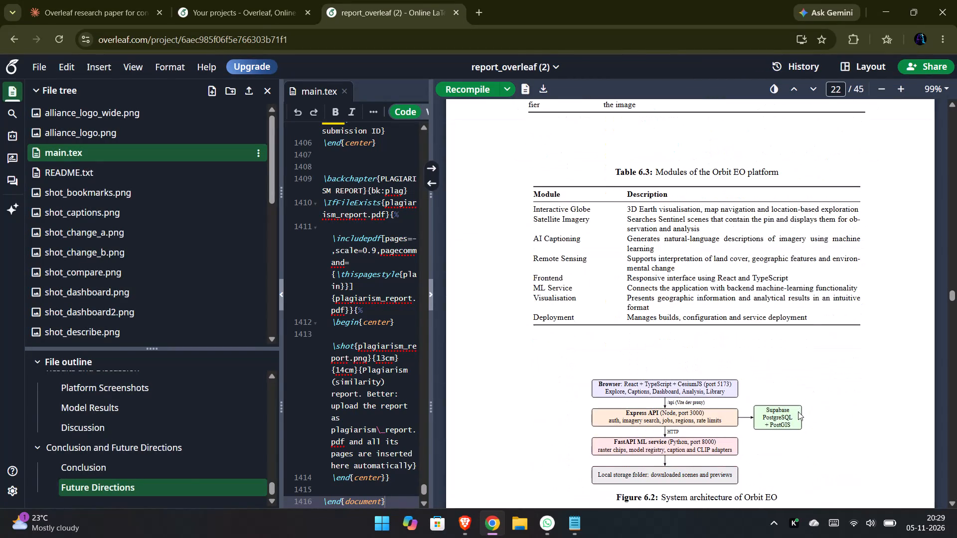
scroll(798, 411, "down", 1)
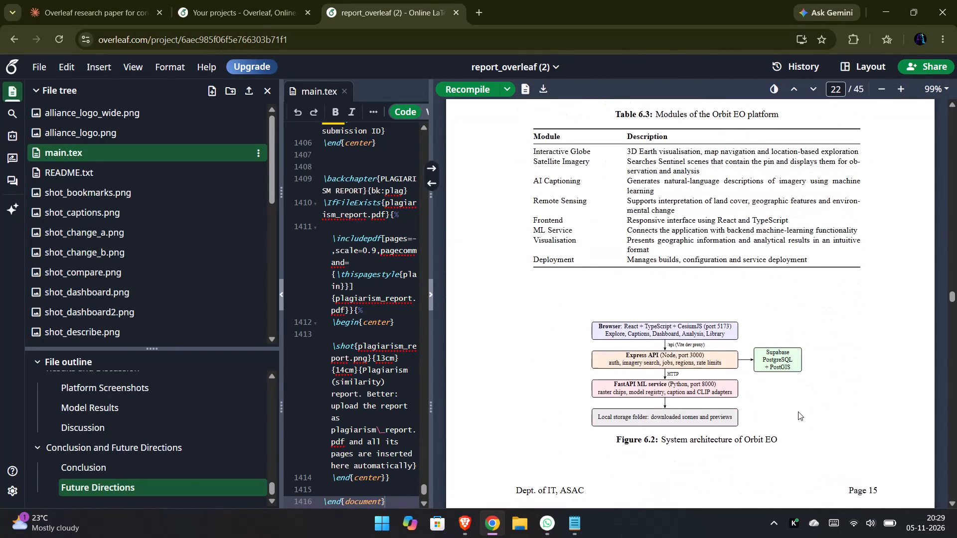
scroll(798, 411, "down", 5)
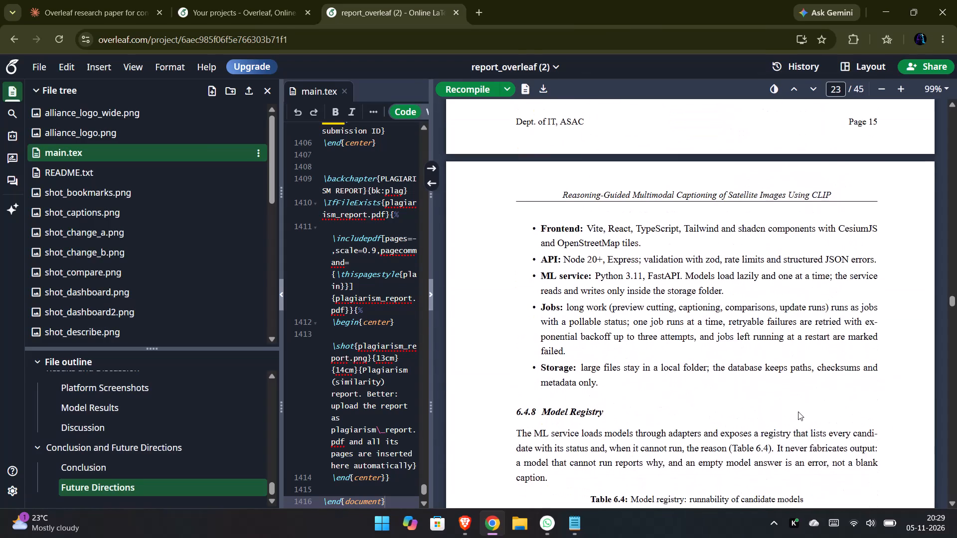
Examine the Chapter 7 software and dataset tables and the Chapter 8 novelty section in the PDF.
scroll(798, 411, "down", 8)
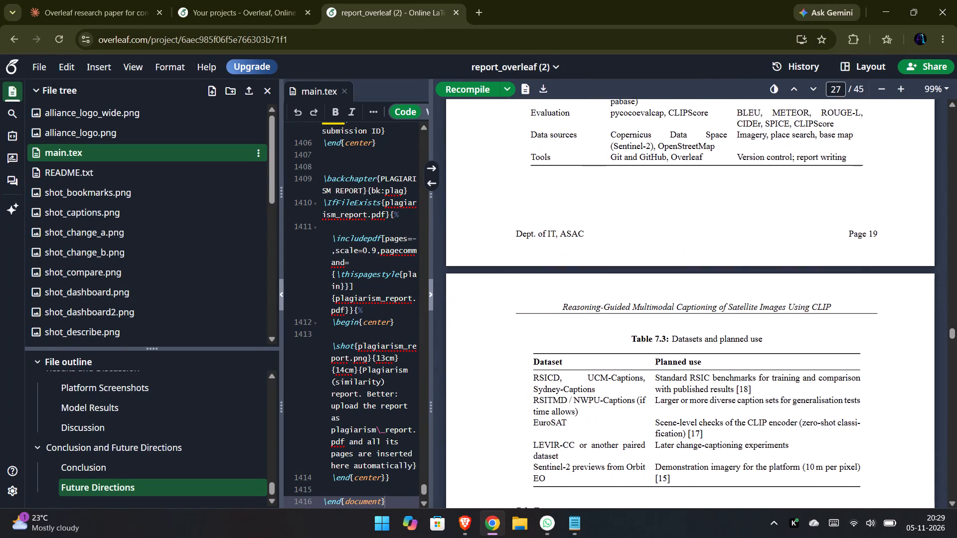
scroll(798, 411, "down", 2)
scroll(798, 411, "up", 2)
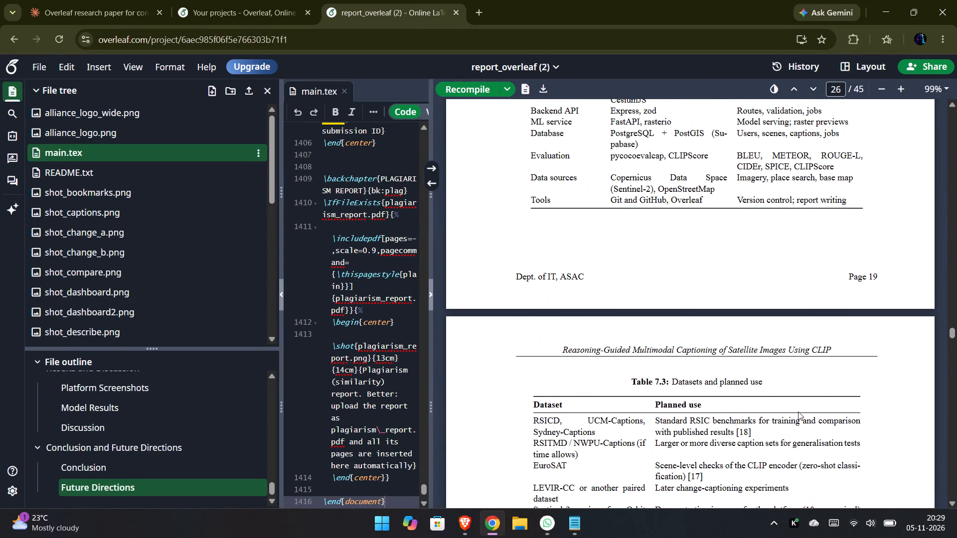
scroll(798, 411, "down", 8)
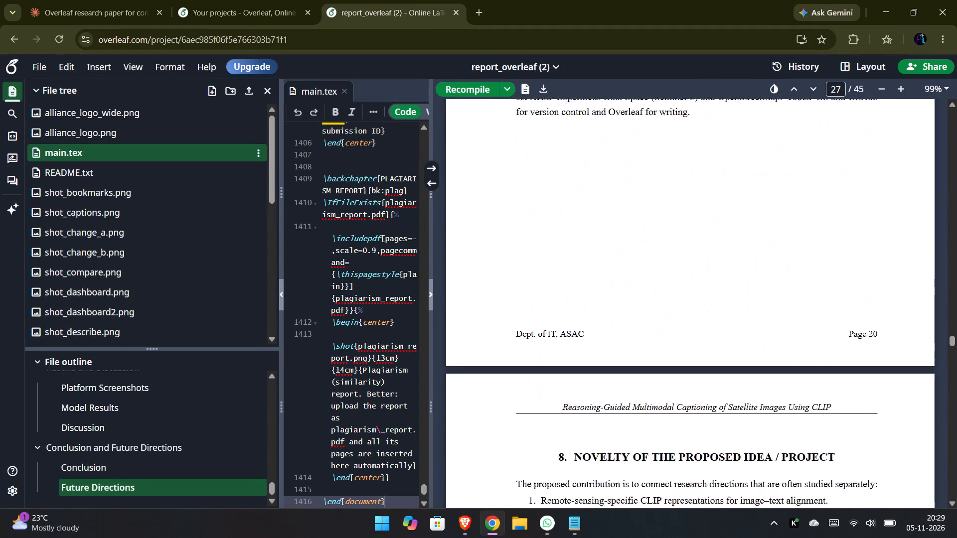
scroll(798, 411, "down", 6)
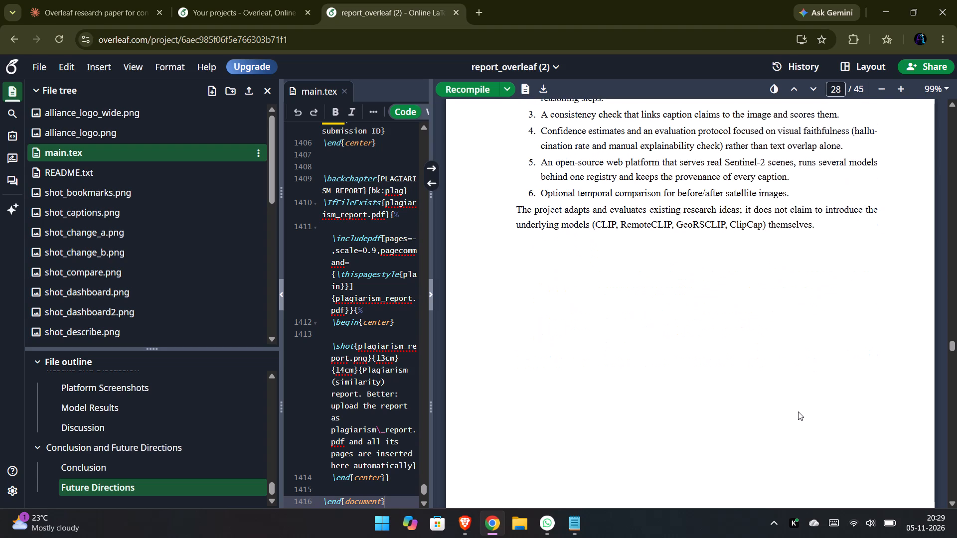
Examine Chapter 9 of the PDF, including the implementation status and the test-run screenshots.
scroll(798, 411, "down", 8)
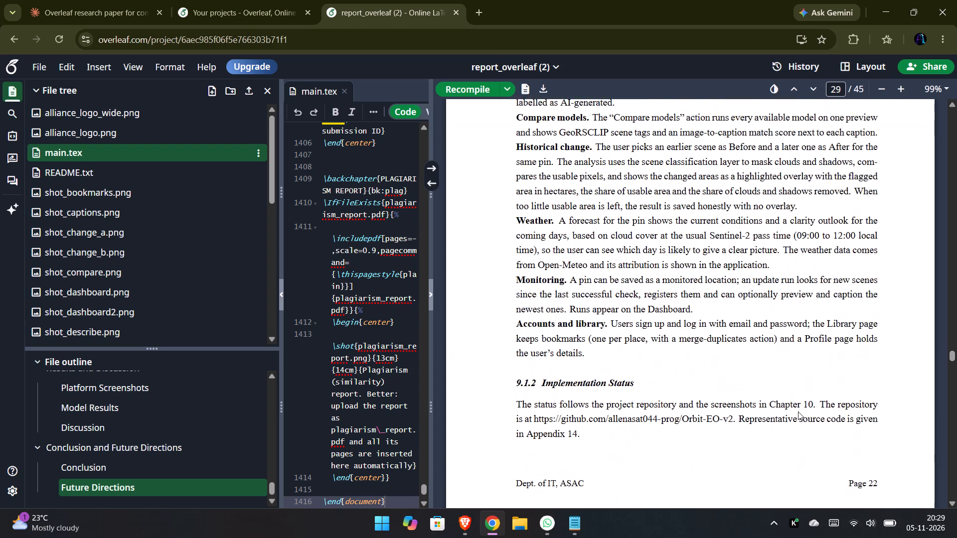
scroll(798, 411, "down", 4)
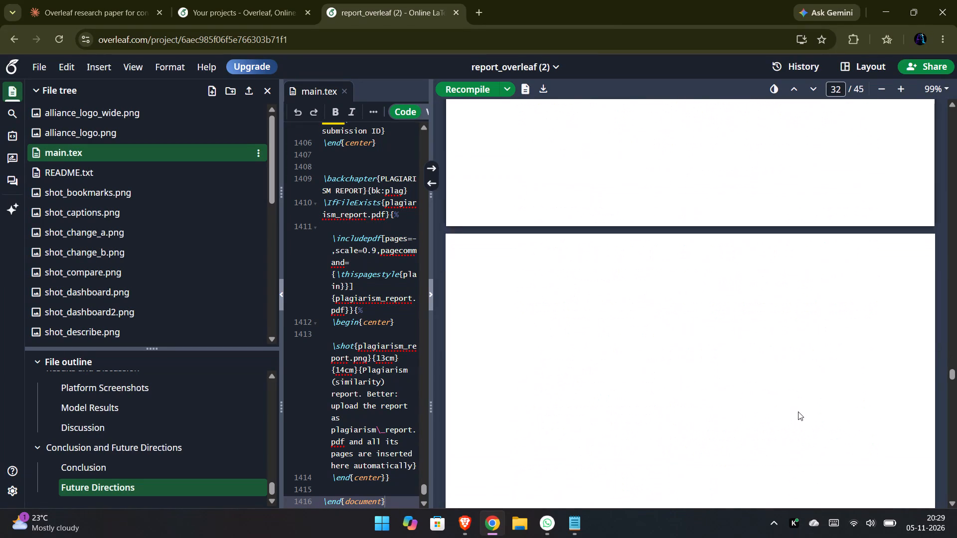
scroll(798, 411, "down", 8)
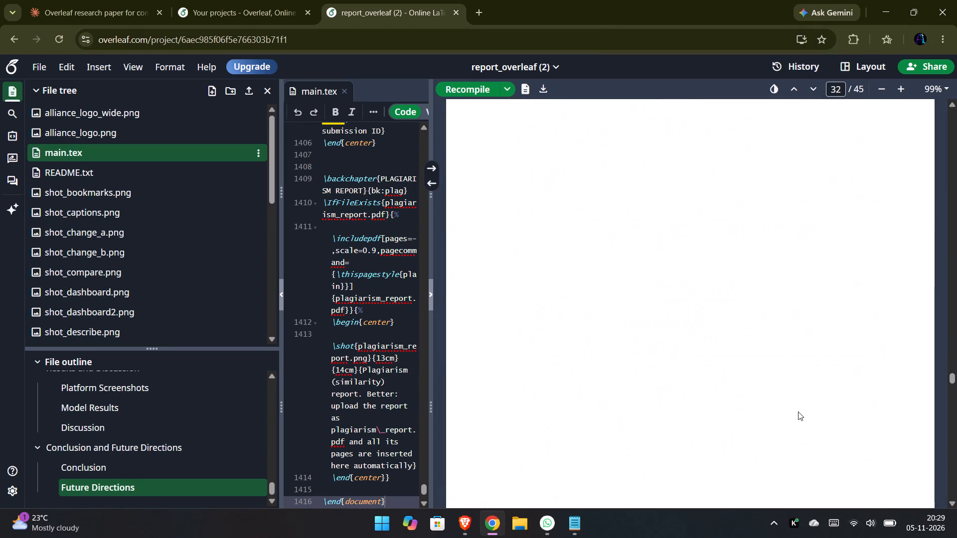
scroll(798, 411, "up", 1)
scroll(798, 411, "down", 4)
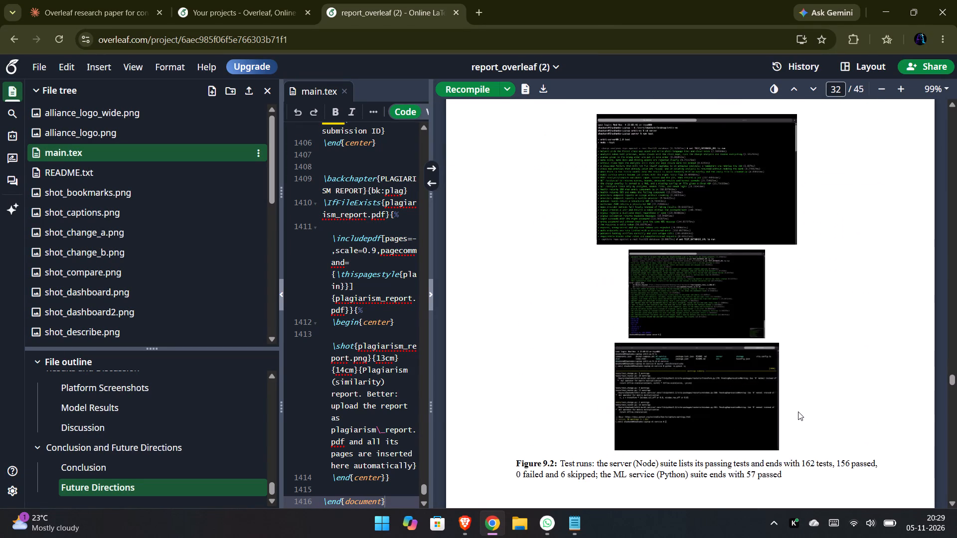
scroll(798, 411, "down", 5)
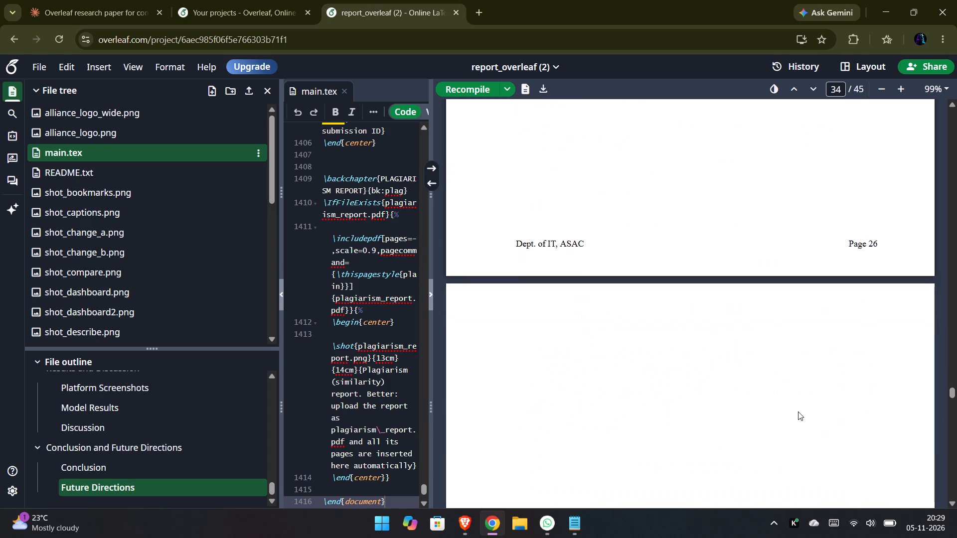
Examine Chapter 10's platform screenshots and the image placeholders for Figures 10.8 and 10.9.
scroll(798, 411, "down", 1)
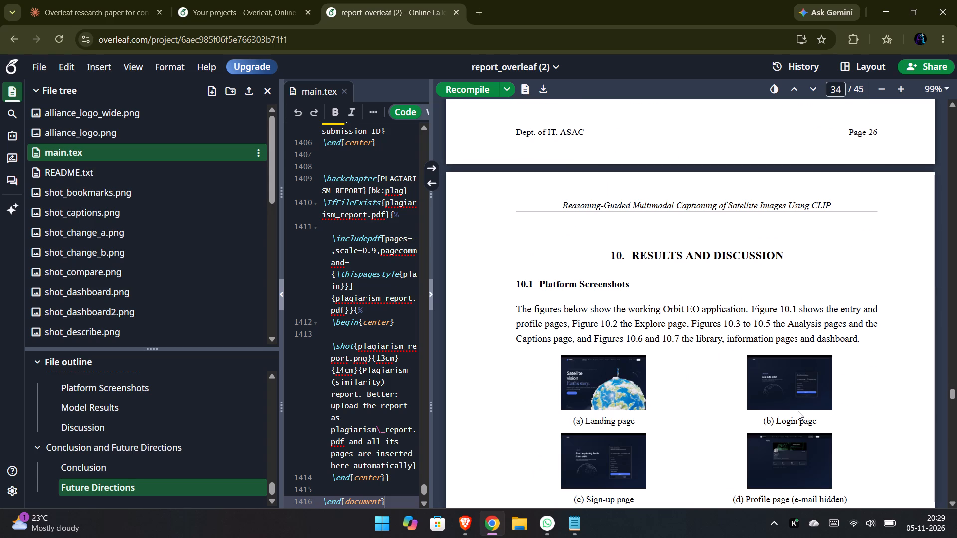
scroll(798, 411, "down", 4)
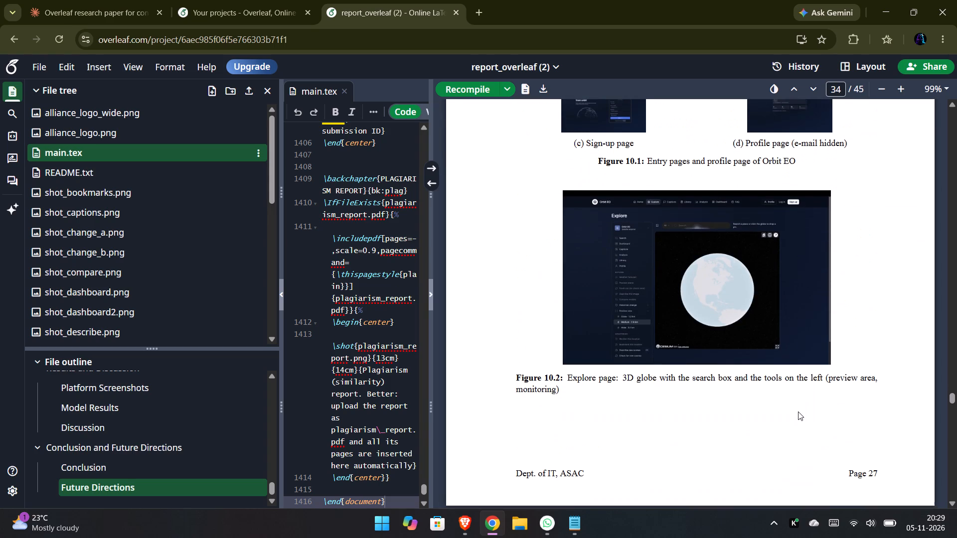
scroll(798, 411, "down", 4)
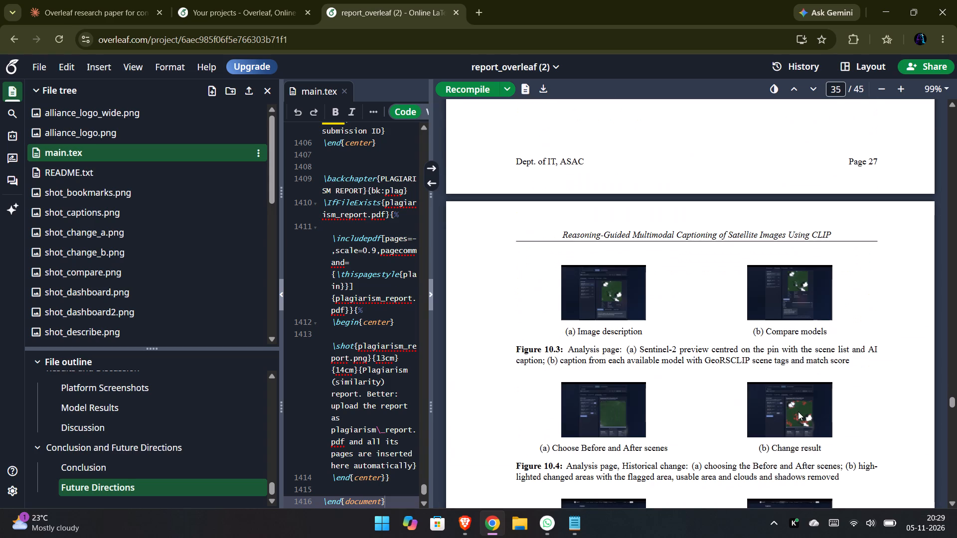
scroll(798, 411, "down", 3)
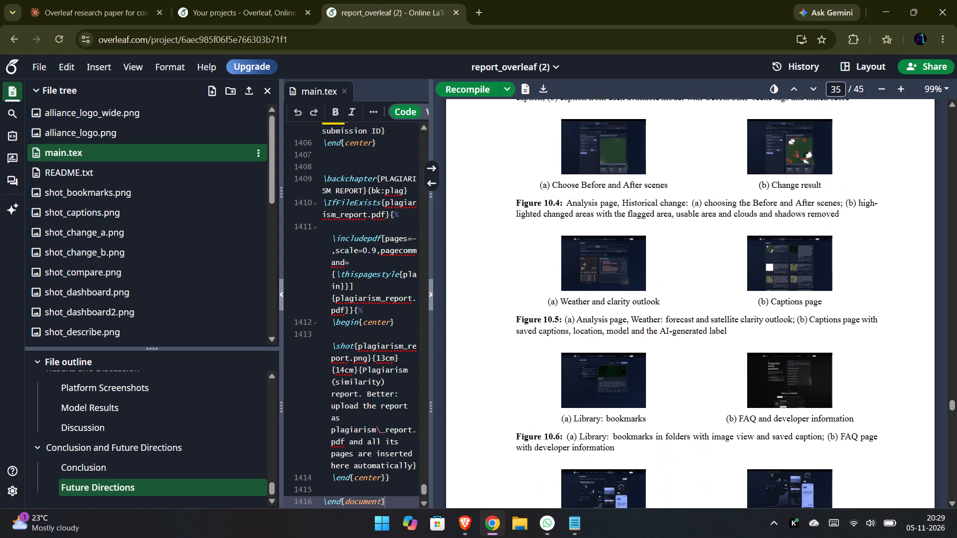
scroll(798, 411, "down", 5)
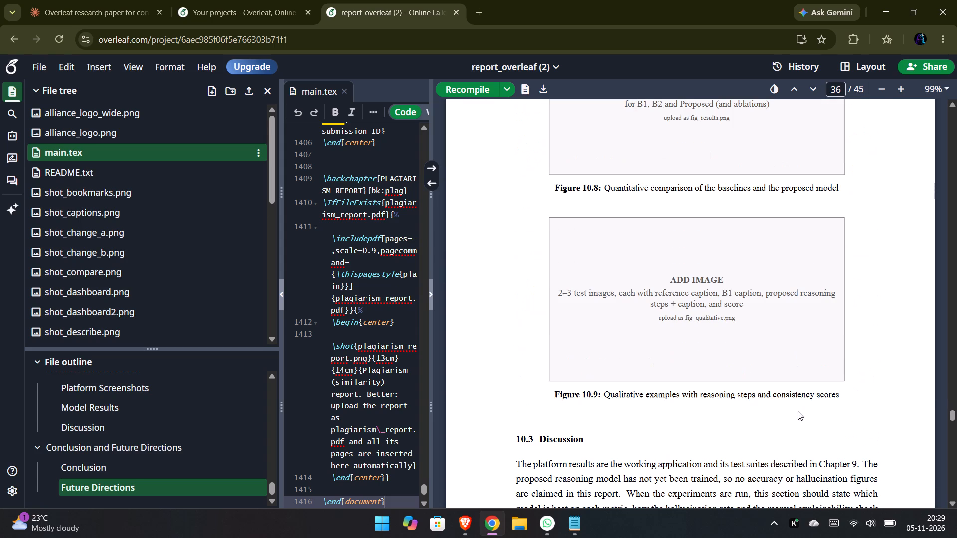
scroll(798, 411, "up", 2)
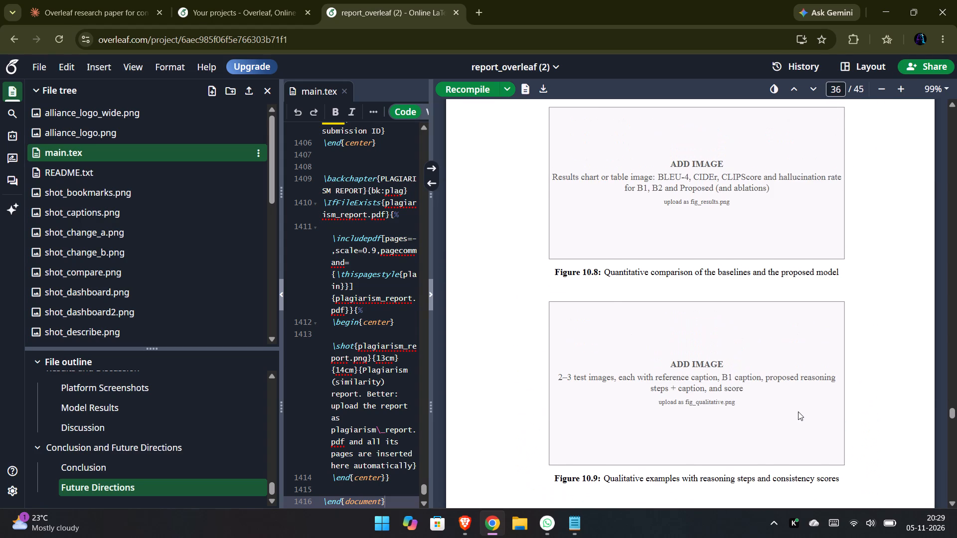
Upload fig_qualitative.png and fig_results.png from the Desktop to the Overleaf project.
left_click(248, 96)
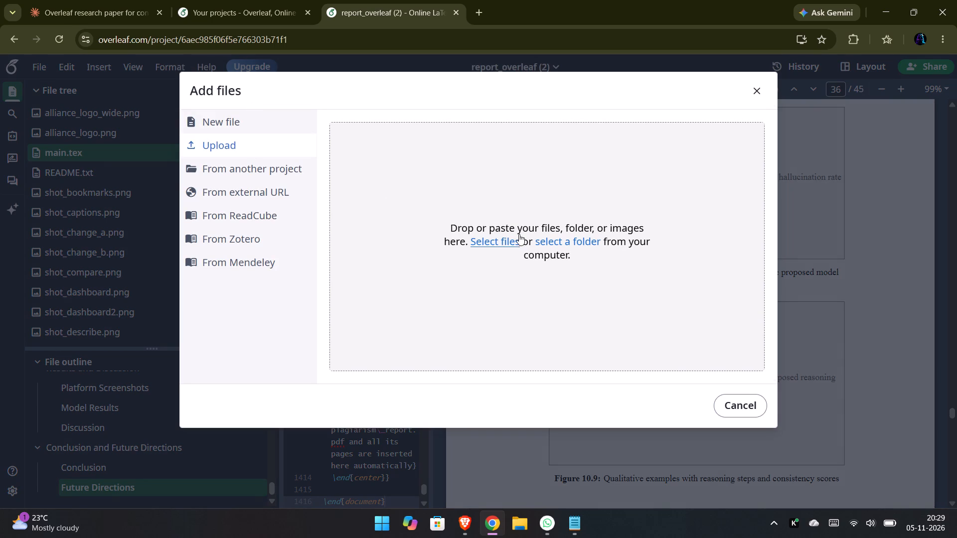
left_click(506, 242)
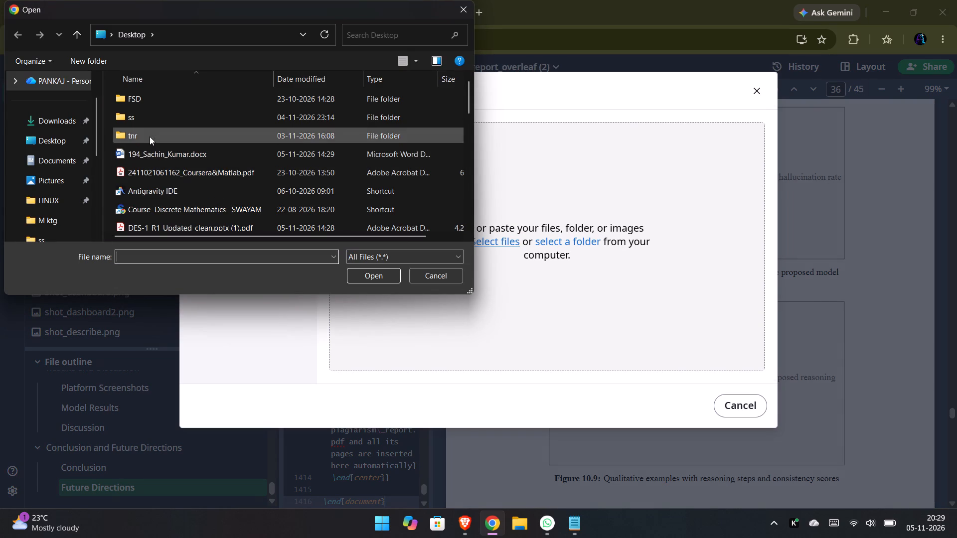
scroll(155, 174, "down", 14)
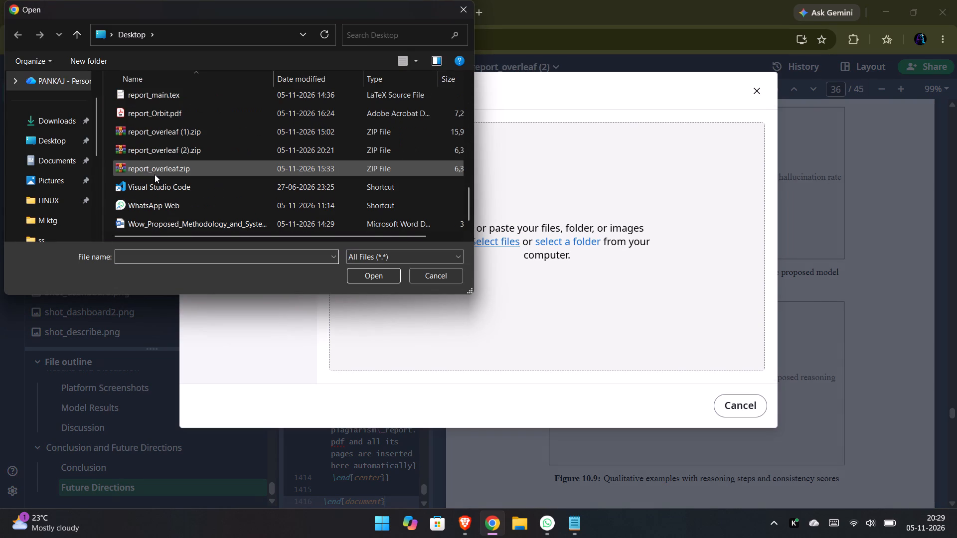
scroll(155, 174, "down", 2)
scroll(155, 174, "up", 2)
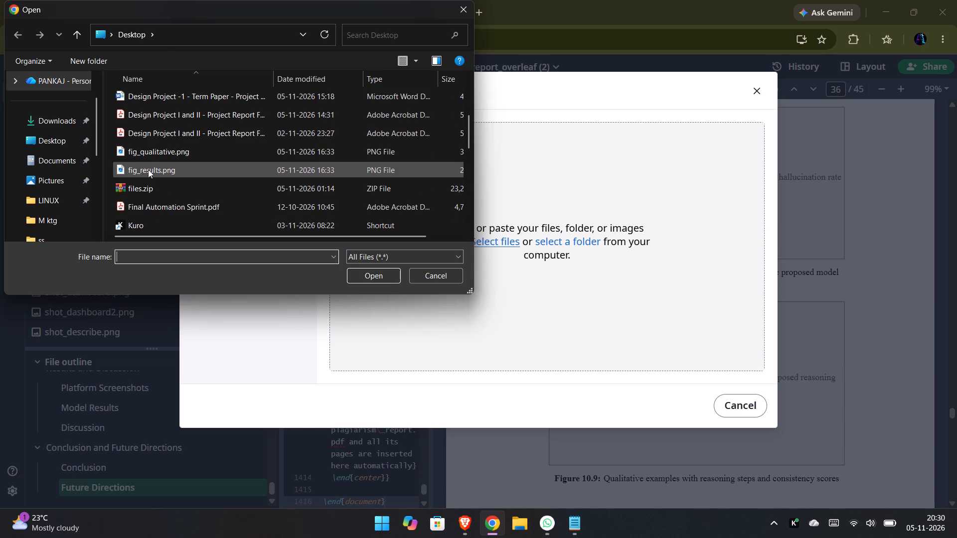
left_click_drag(109, 147, 146, 175)
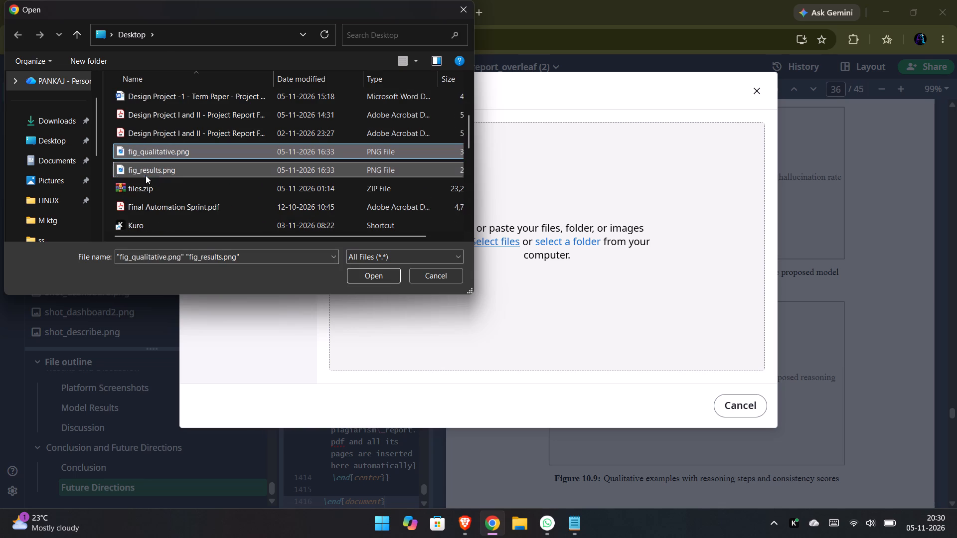
left_click(393, 274)
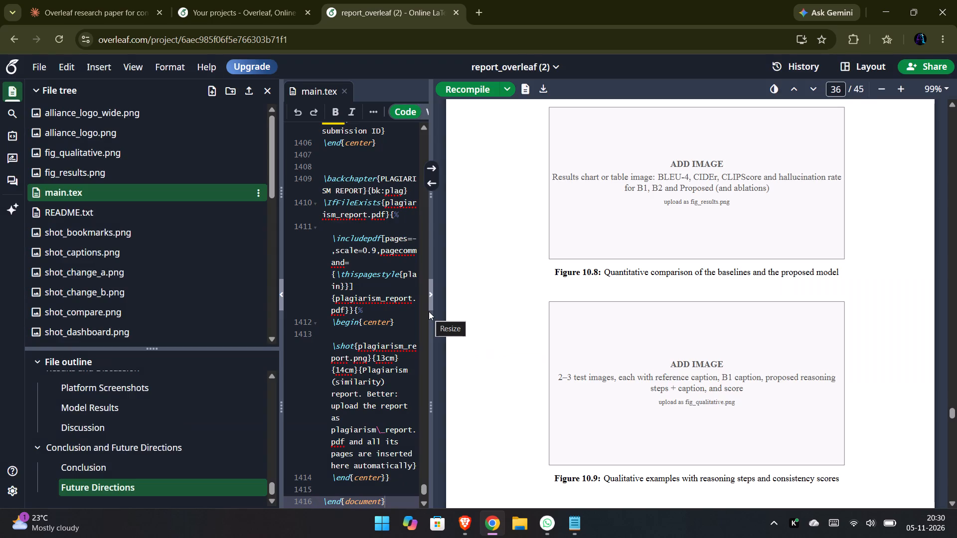
Try to recompile the report so the PDF picks up the uploaded fig_results.png and fig_qualitative.png.
left_click(457, 84)
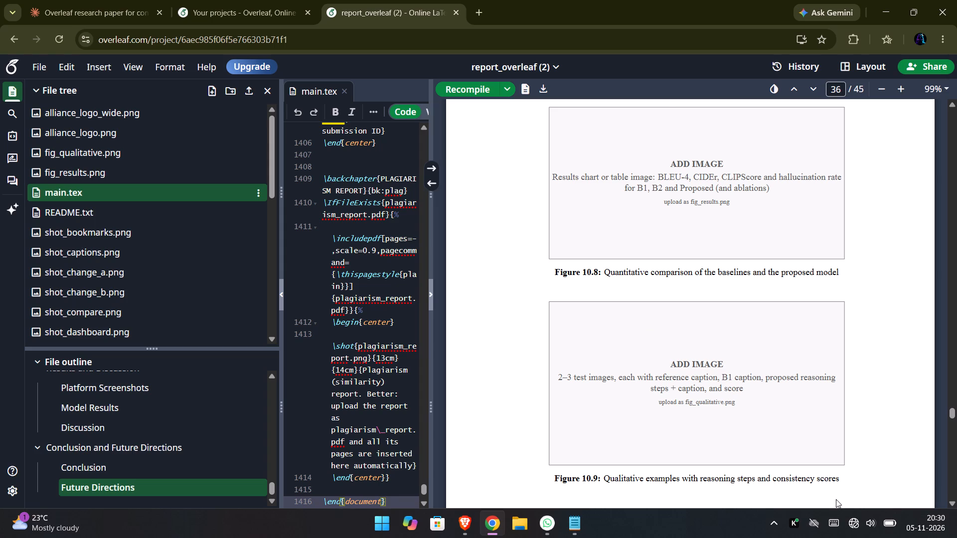
Reconnect the computer to the AUSTU-SSO Wi-Fi network and return to the Overleaf project.
left_click(850, 518)
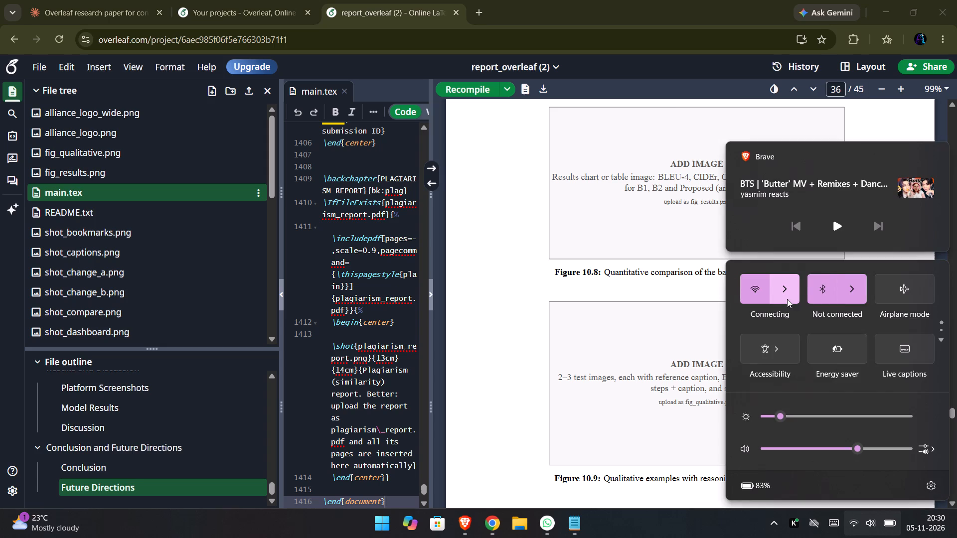
left_click(787, 299)
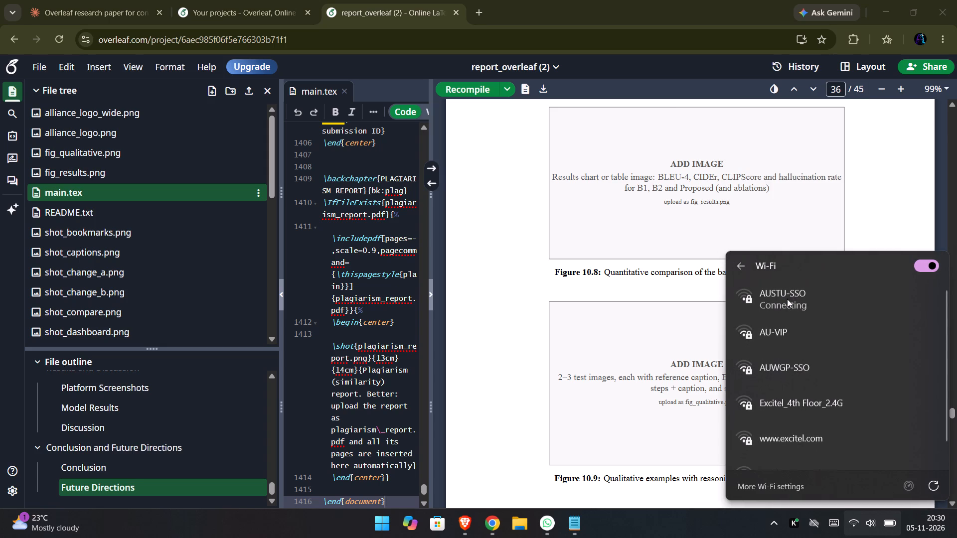
left_click(815, 310)
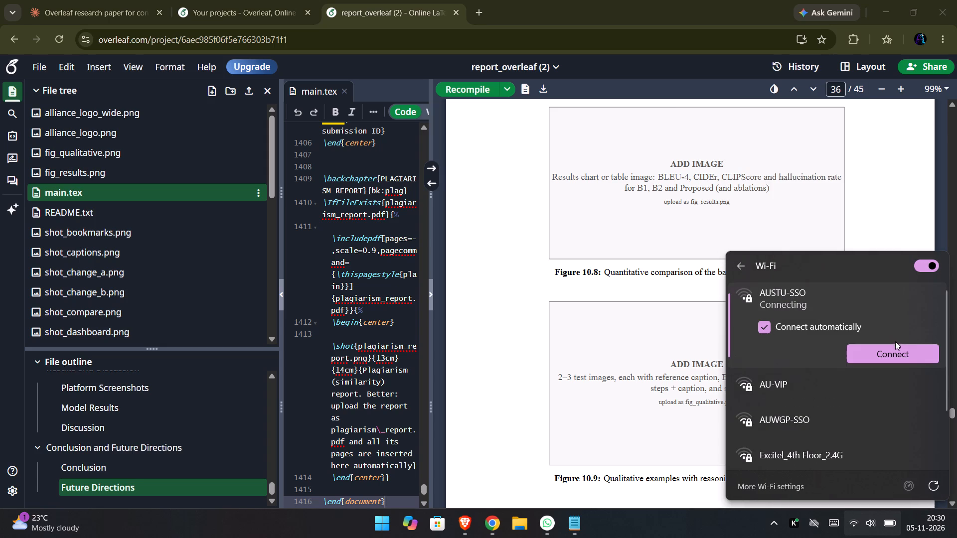
left_click(878, 354)
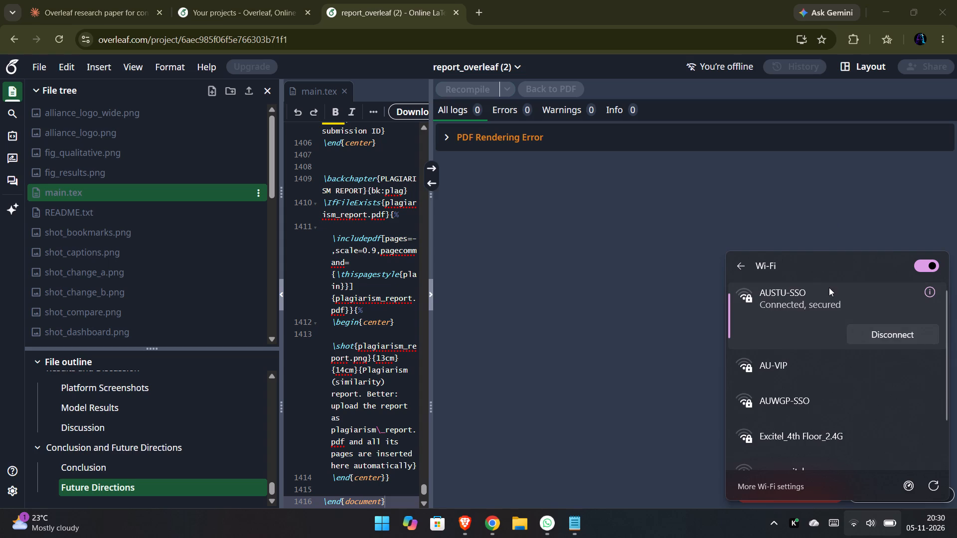
left_click(423, 16)
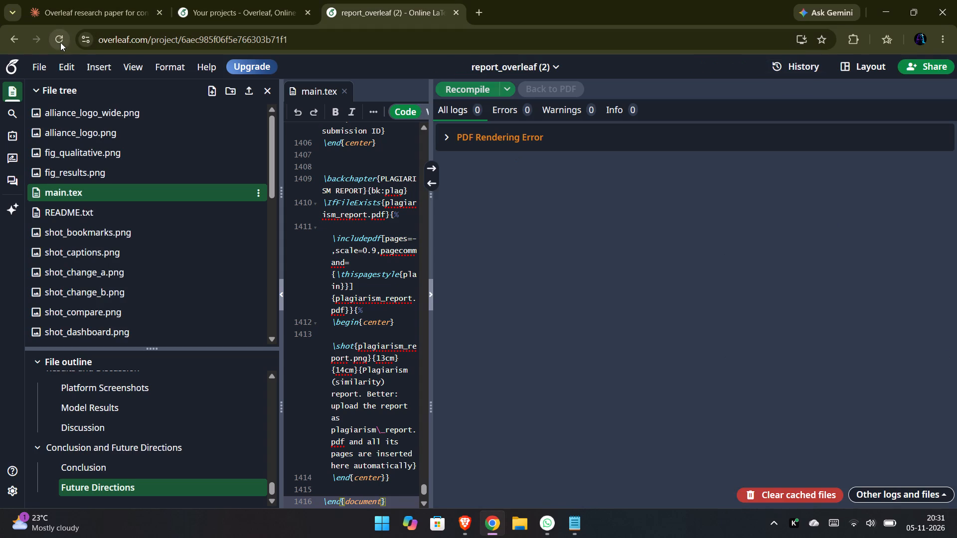
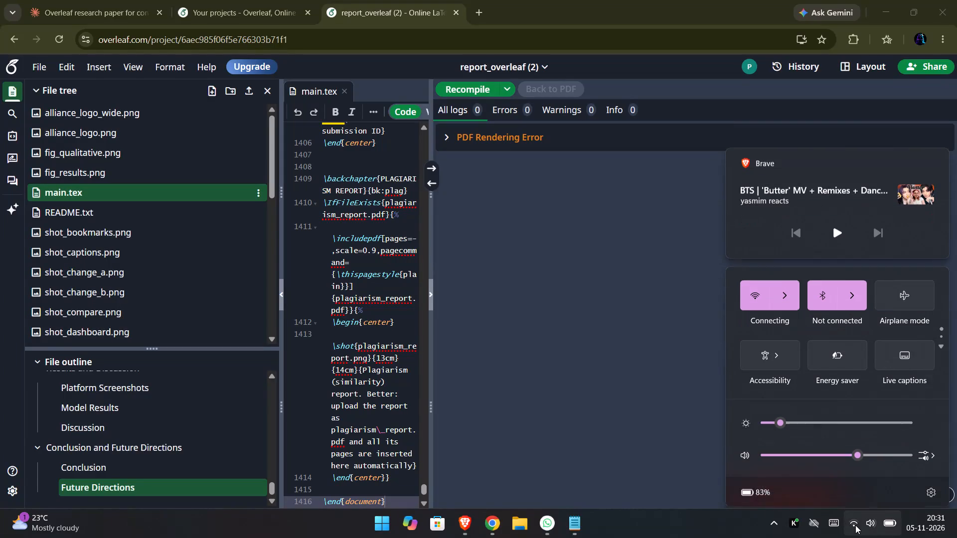
Check the Wi-Fi connection status, look through the available wireless networks, and refresh the network list.
left_click(787, 304)
left_click(787, 302)
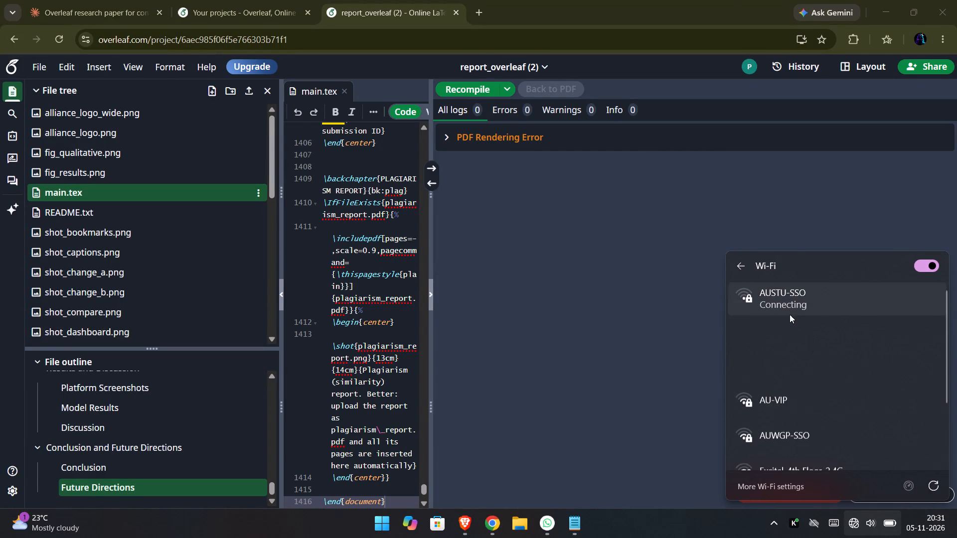
left_click(789, 344)
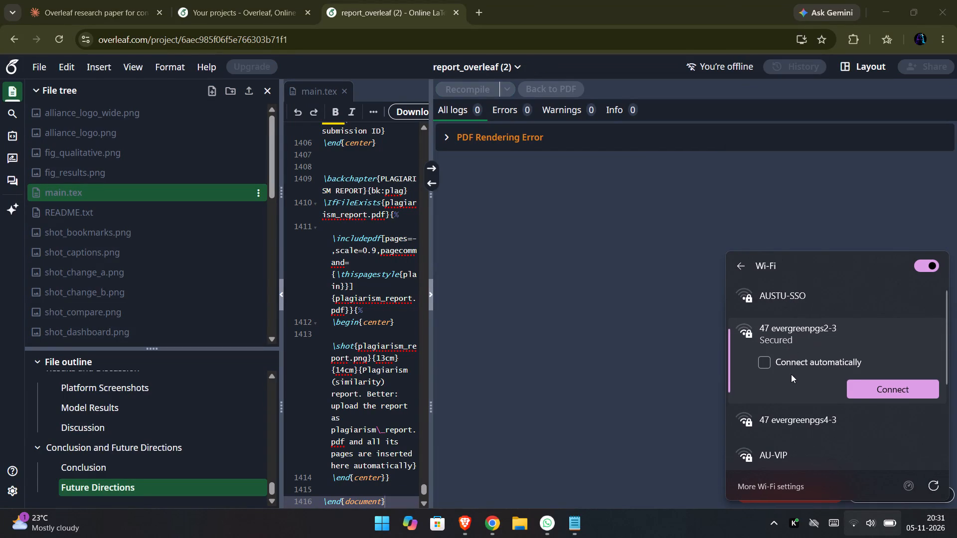
scroll(791, 374, "down", 1)
scroll(791, 374, "up", 1)
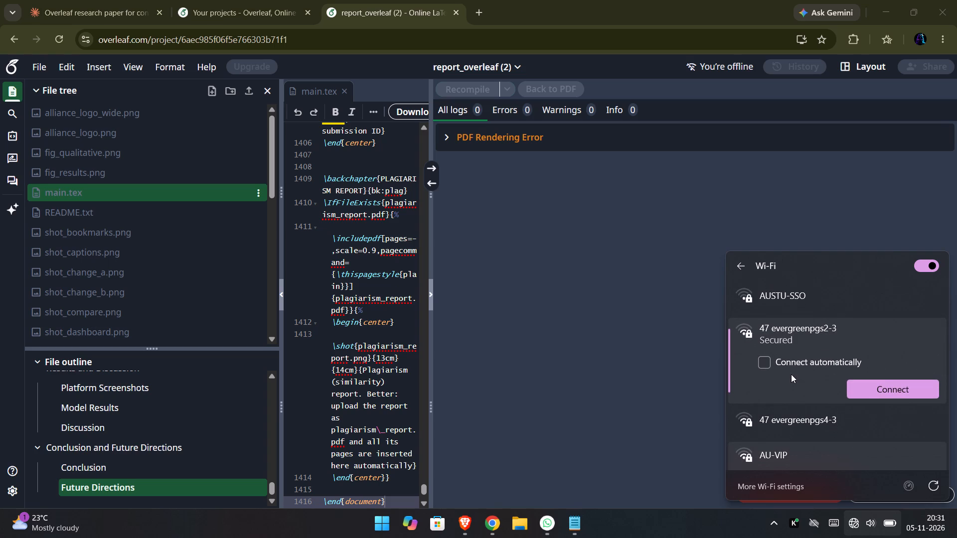
scroll(788, 378, "down", 1)
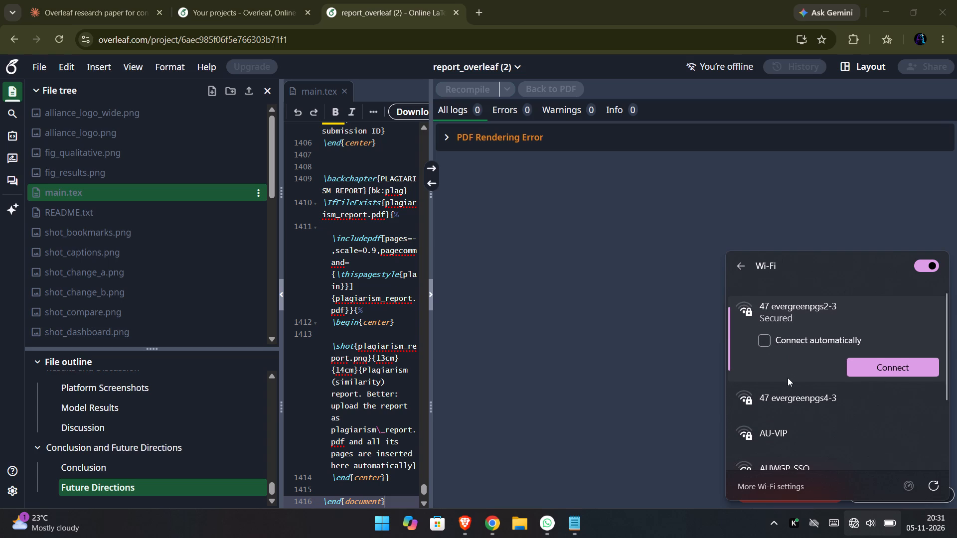
scroll(788, 378, "down", 1)
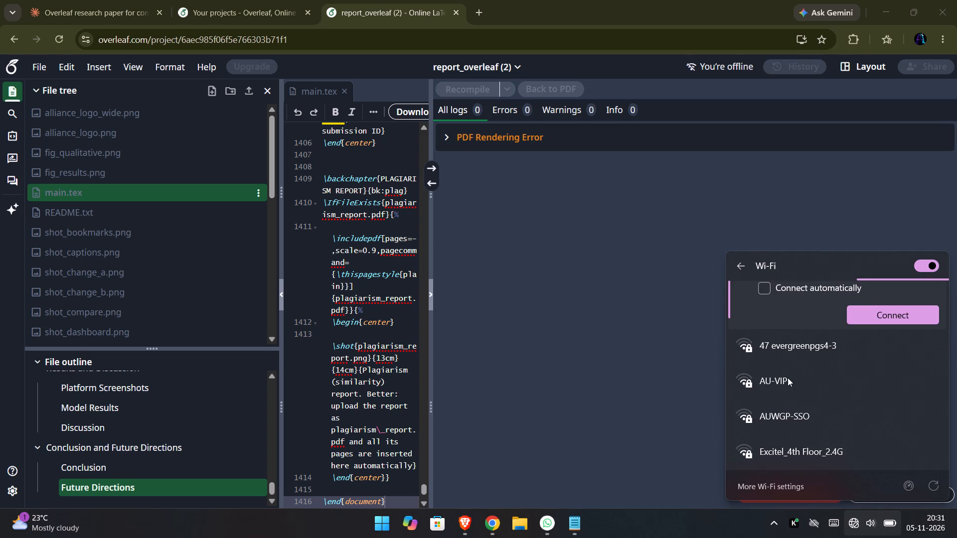
scroll(788, 378, "up", 2)
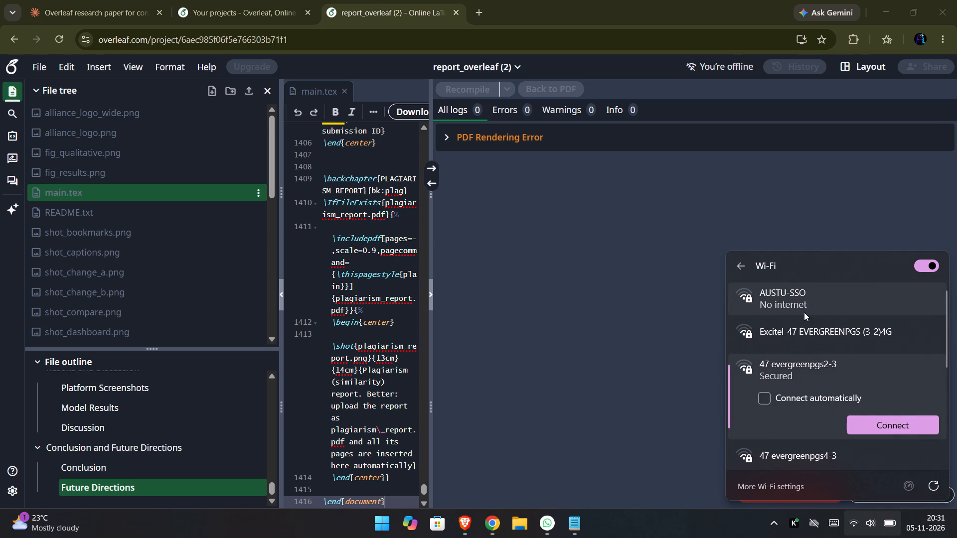
scroll(795, 384, "down", 3)
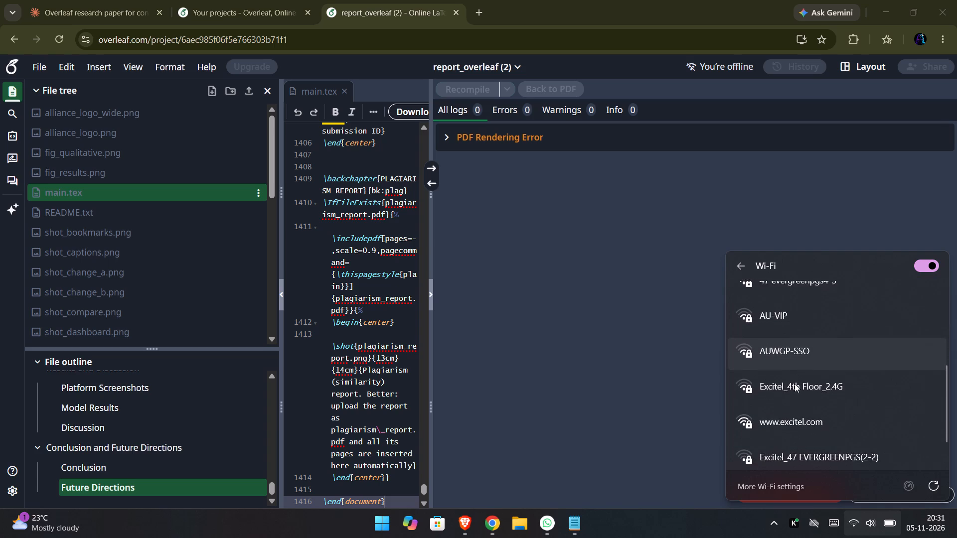
scroll(795, 384, "down", 3)
scroll(795, 384, "up", 3)
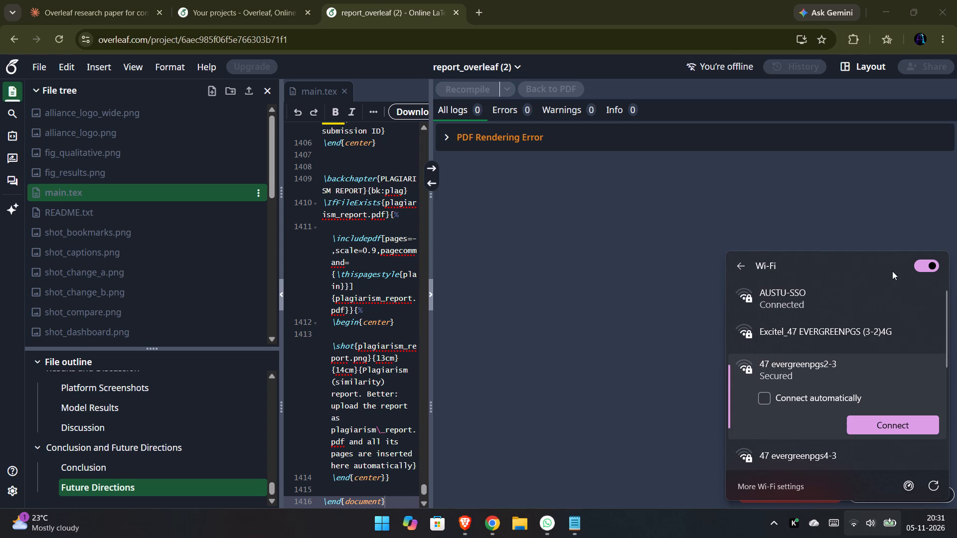
left_click(931, 491)
left_click(935, 485)
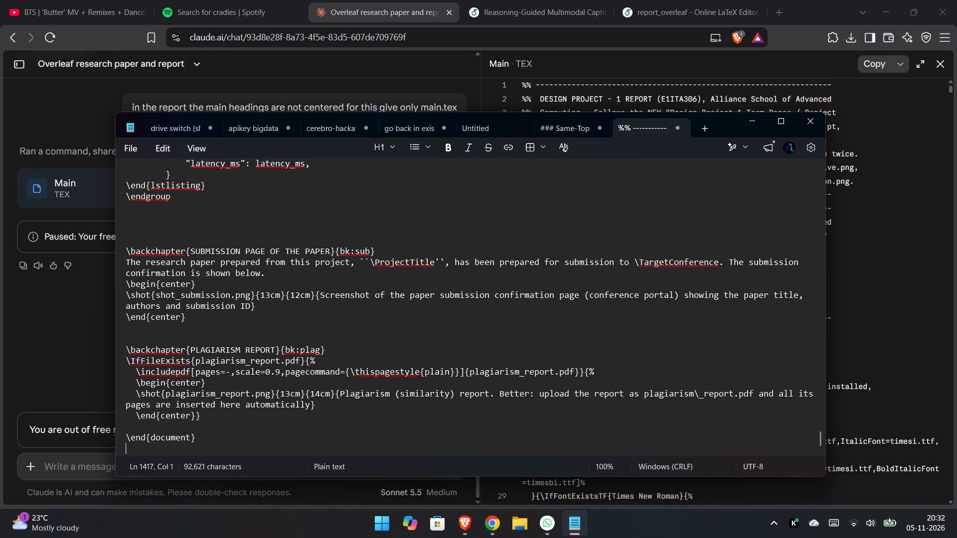
Switch to the report_overleaf (2) project in Chrome and close the File Explorer window.
left_click(531, 535)
left_click(504, 529)
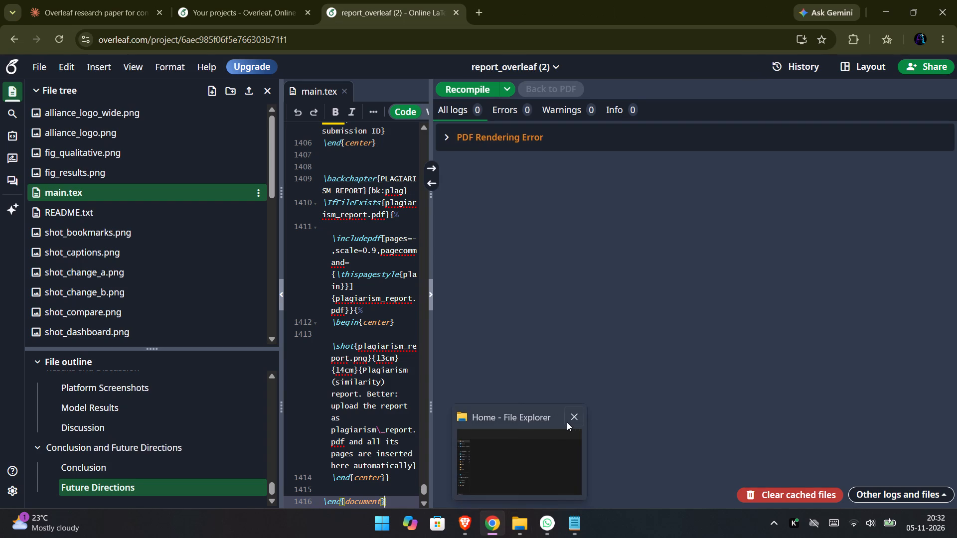
left_click(568, 421)
left_click(853, 525)
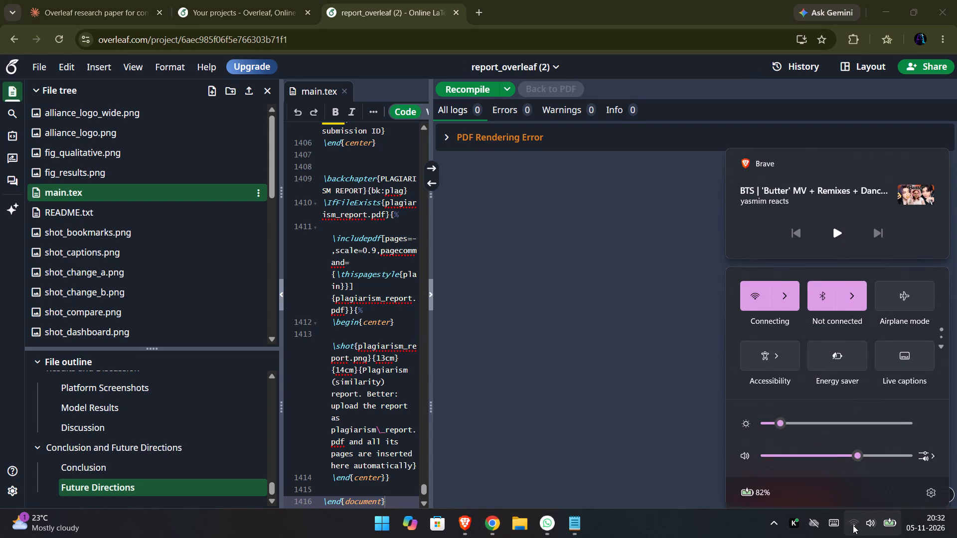
left_click(789, 304)
left_click(786, 294)
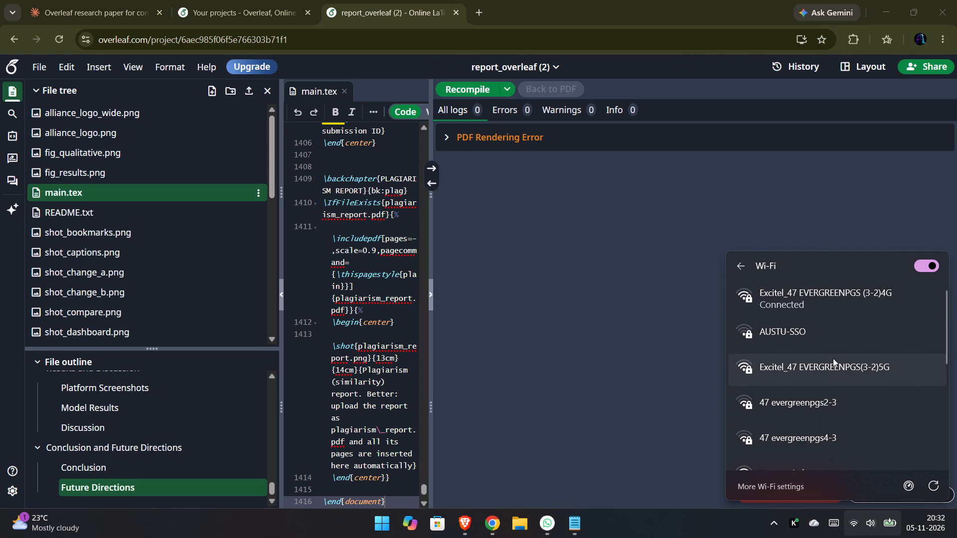
scroll(833, 358, "down", 5)
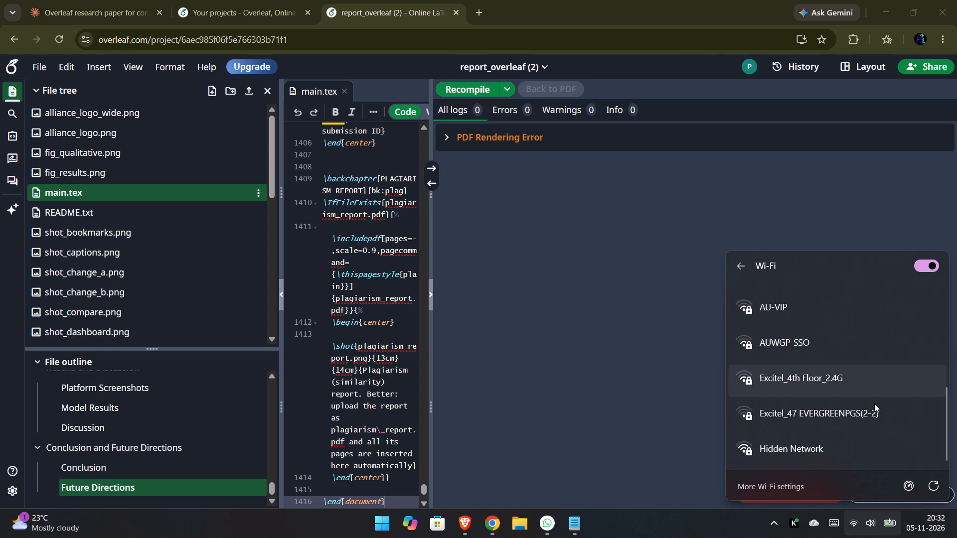
scroll(887, 421, "up", 8)
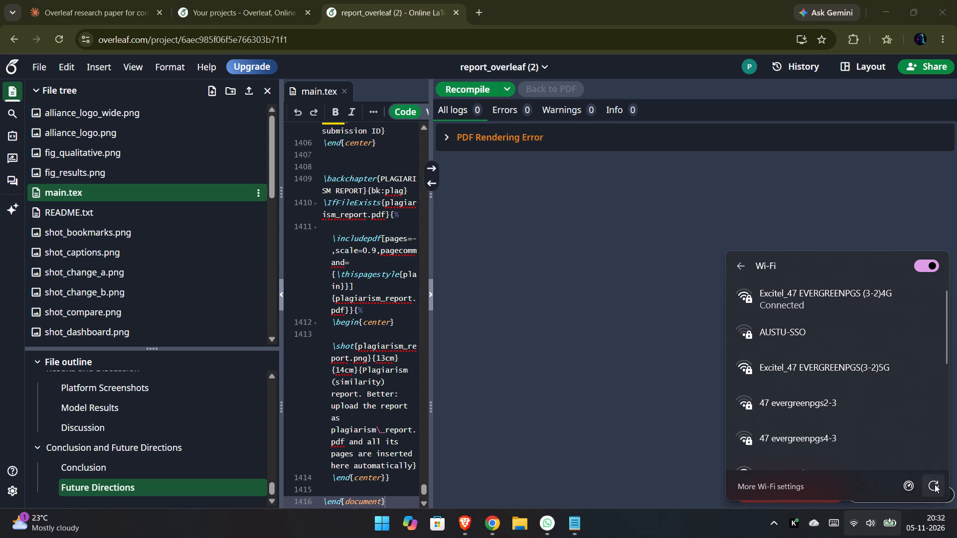
left_click(935, 484)
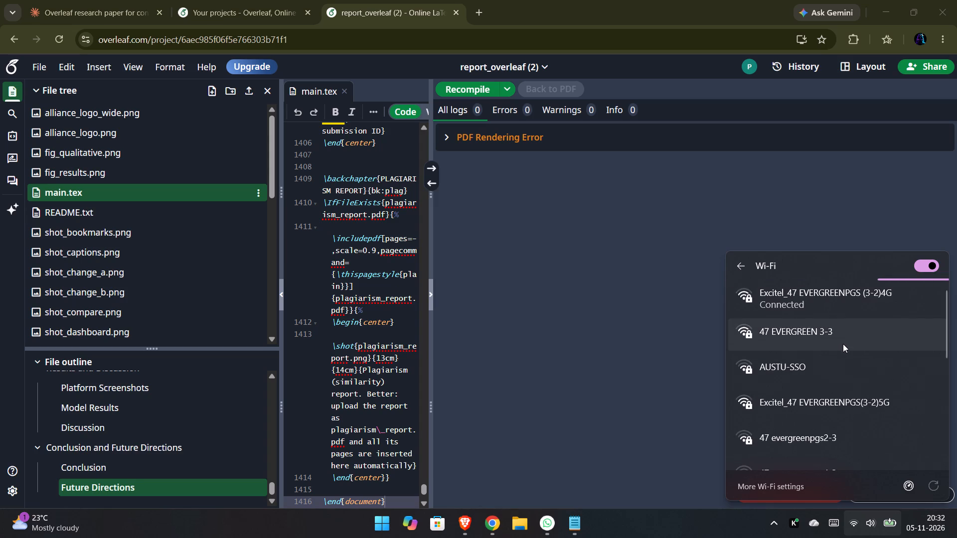
left_click(841, 341)
left_click(892, 395)
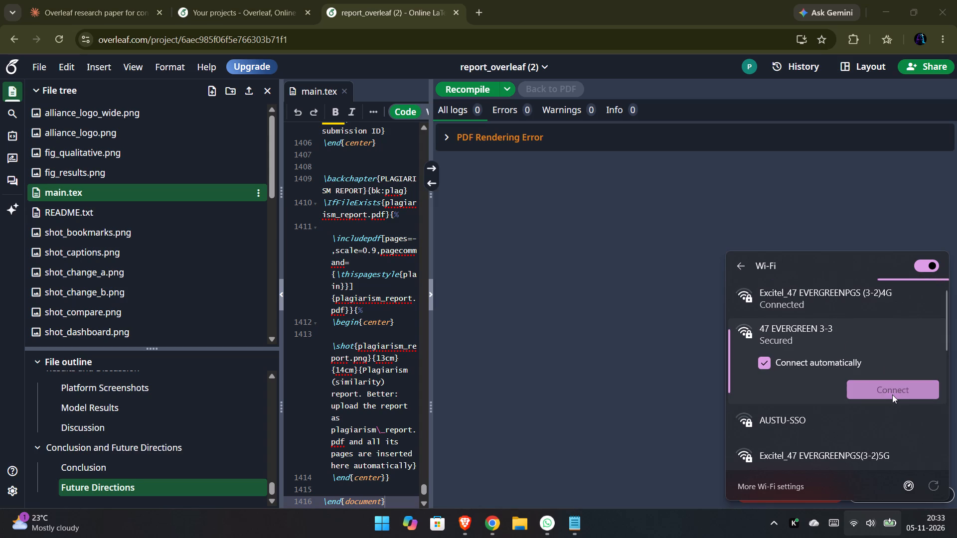
left_click(658, 242)
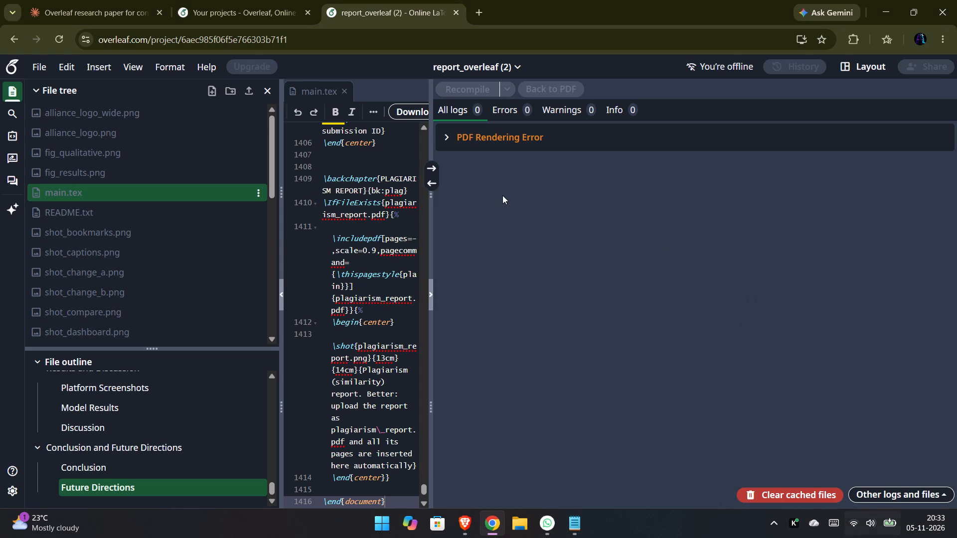
Reload the report_overleaf (2) project page so the report PDF compiles again.
left_click(58, 39)
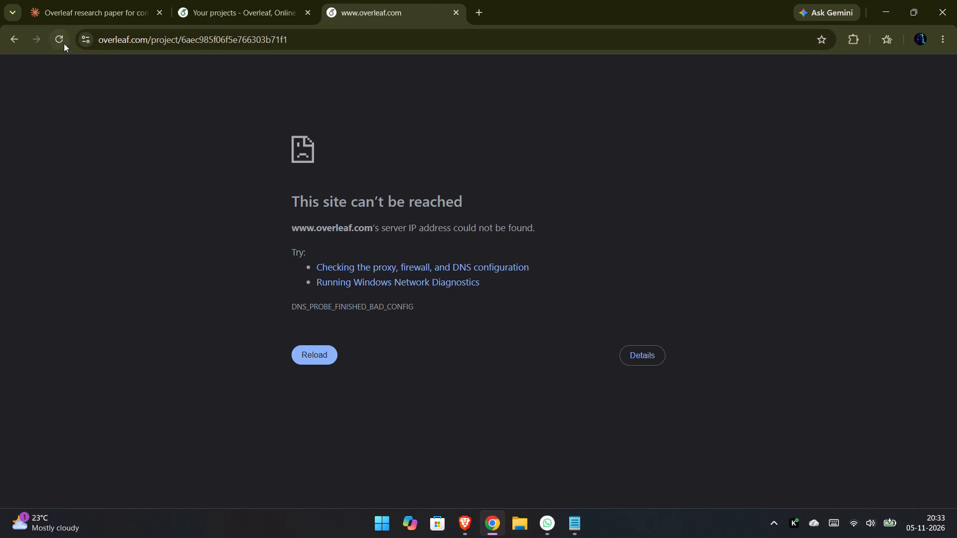
left_click(64, 43)
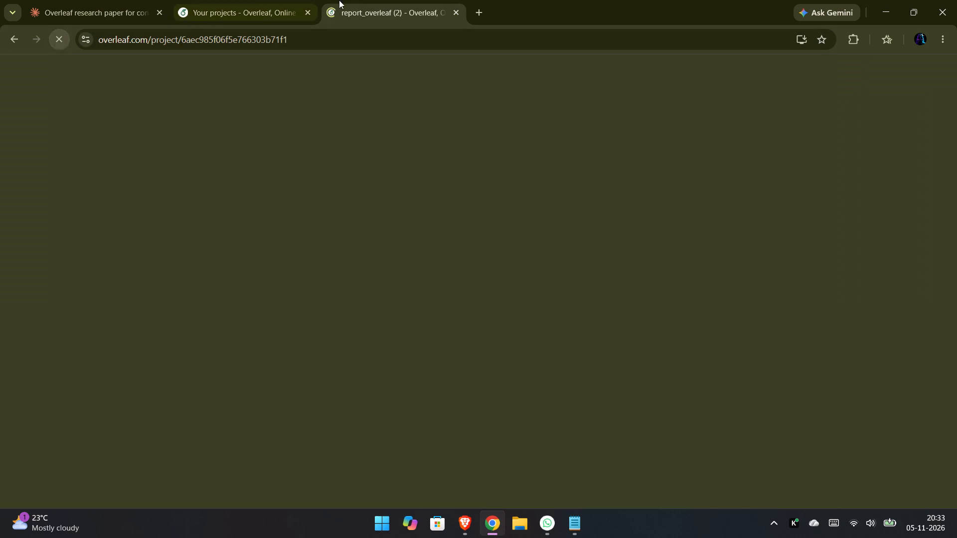
left_click(360, 0)
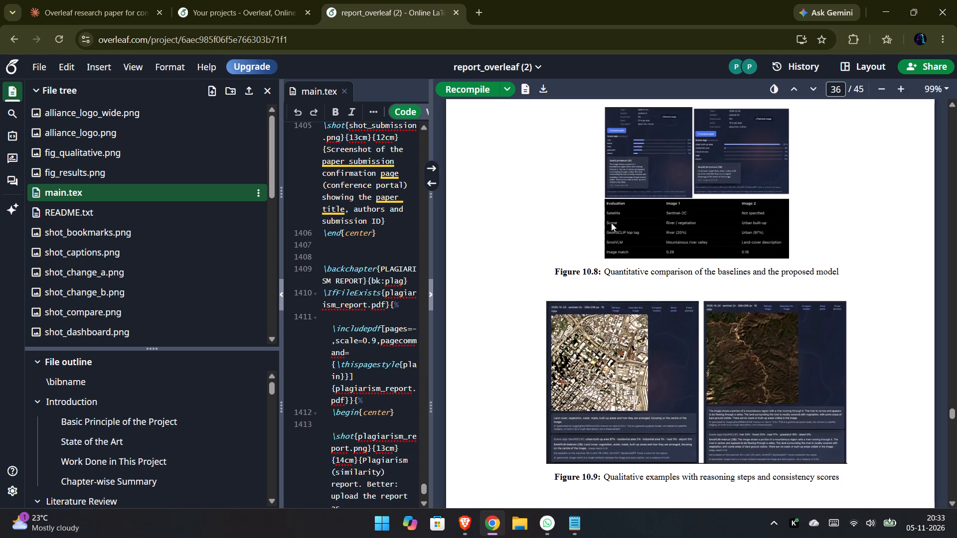
Examine Figures 10.8 and 10.9 in the PDF and the page that follows them.
scroll(615, 376, "down", 4)
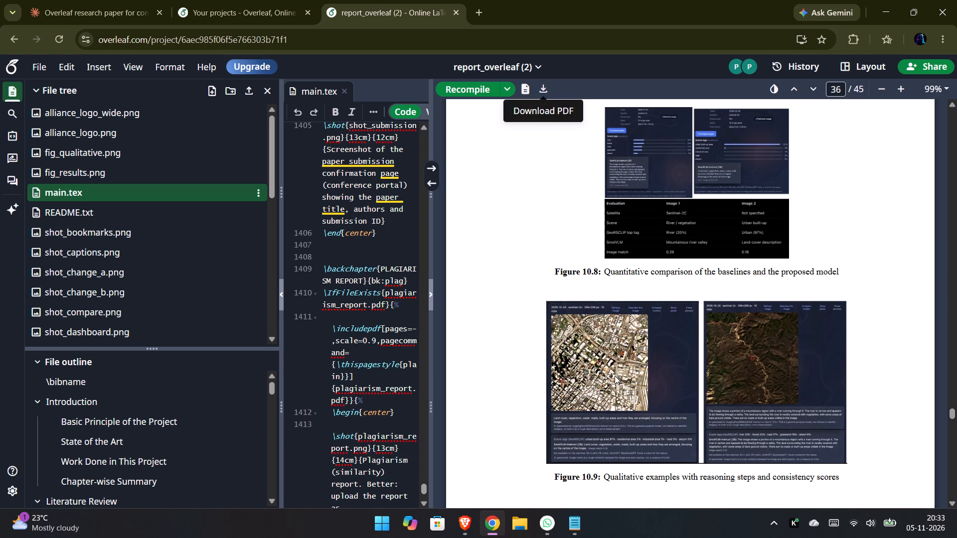
scroll(615, 376, "down", 2)
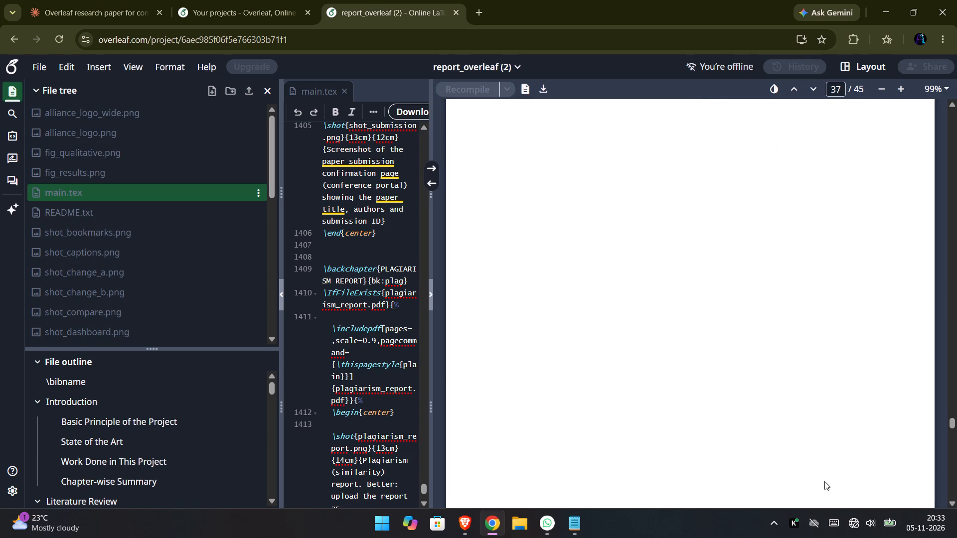
Check the computer's network connection status.
left_click(846, 522)
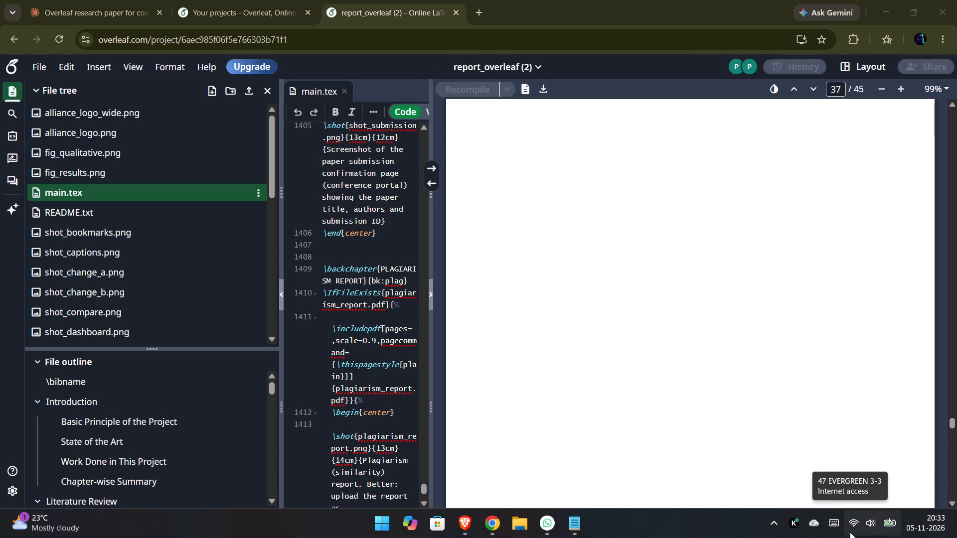
left_click(693, 360)
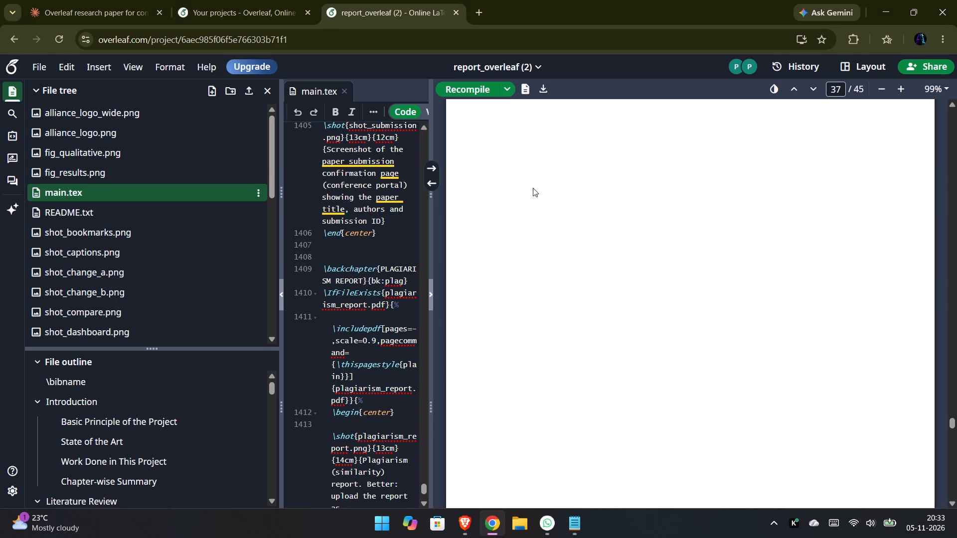
Examine the PDF pages after Chapter 10, from the references through to the end of the report.
scroll(533, 188, "up", 4)
scroll(533, 188, "down", 6)
scroll(533, 188, "up", 1)
scroll(533, 188, "down", 10)
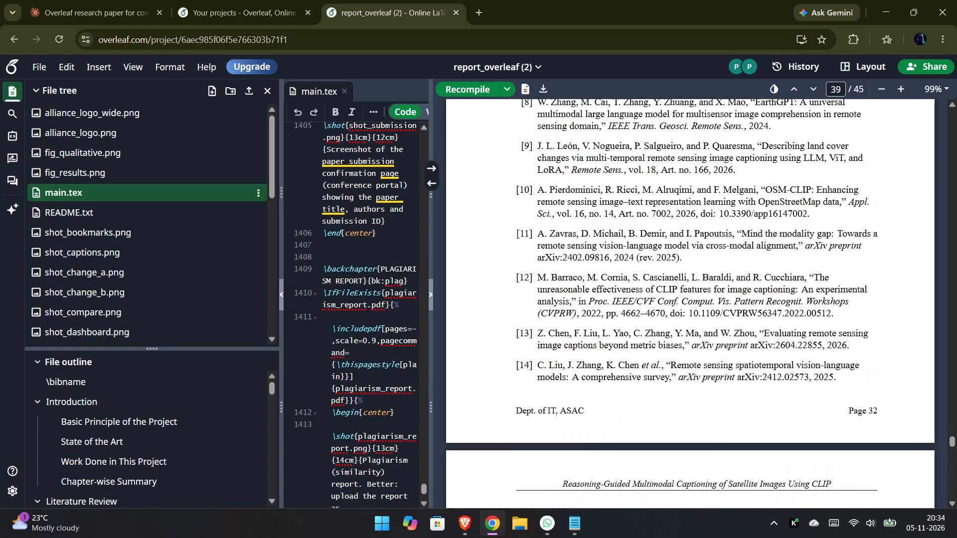
scroll(533, 188, "down", 10)
Review the report's back matter in reverse, from the paper's submission page to the start of the Source Code section.
scroll(533, 188, "up", 5)
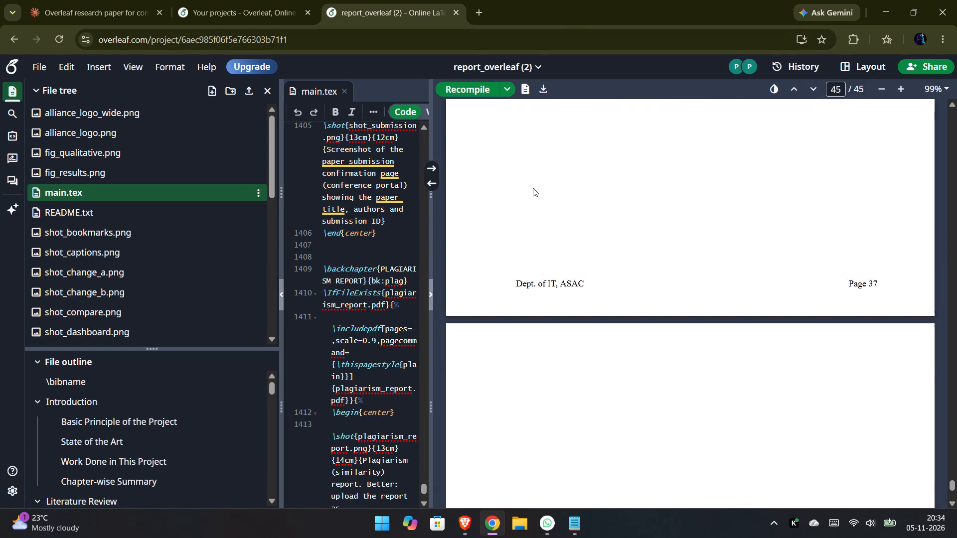
scroll(533, 188, "up", 6)
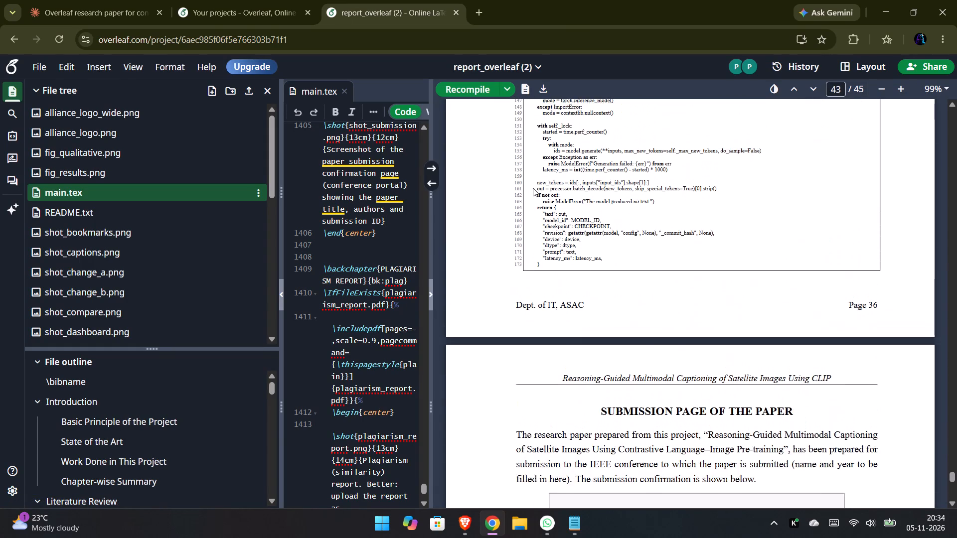
scroll(533, 188, "up", 7)
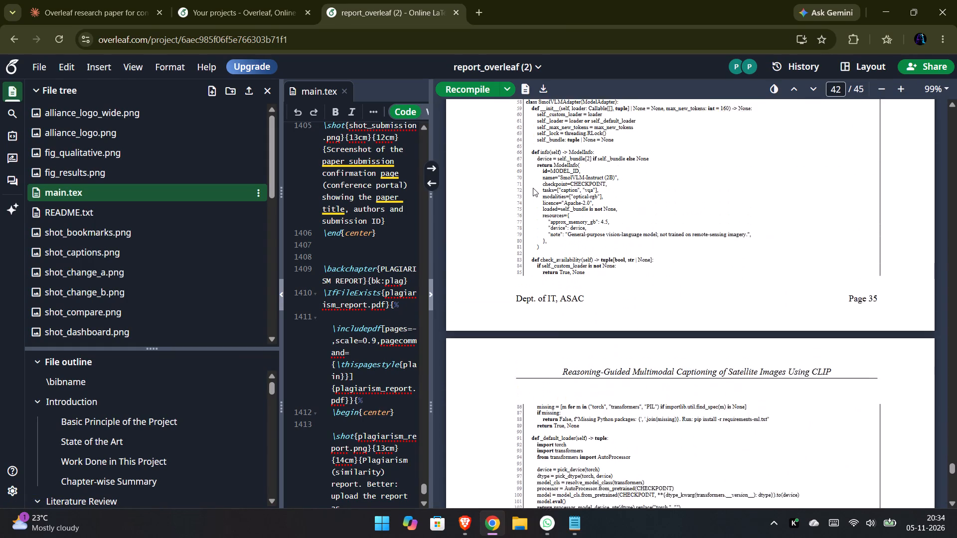
scroll(533, 188, "up", 9)
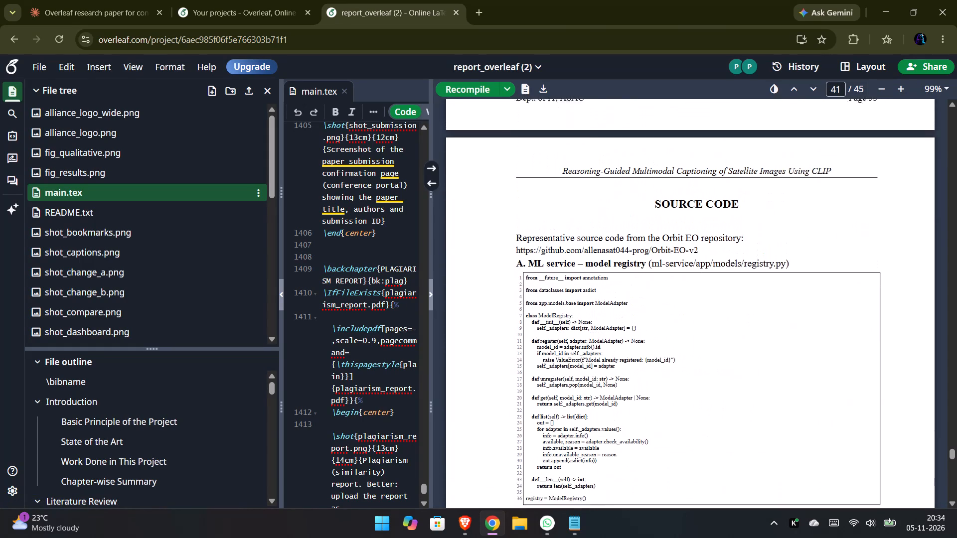
Examine the source code listings, the submission page and the Plagiarism Report page at the end of the PDF.
scroll(533, 188, "down", 1)
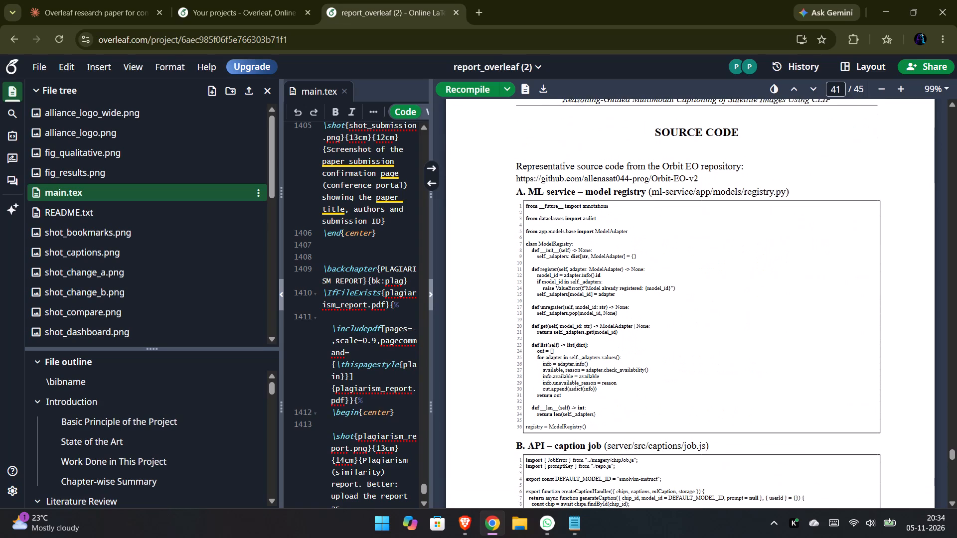
scroll(533, 188, "down", 12)
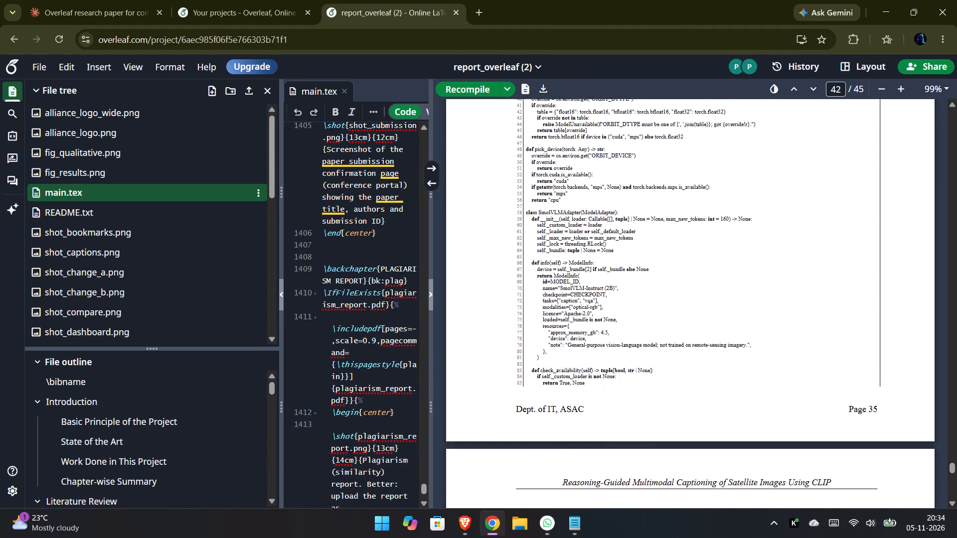
scroll(533, 188, "down", 9)
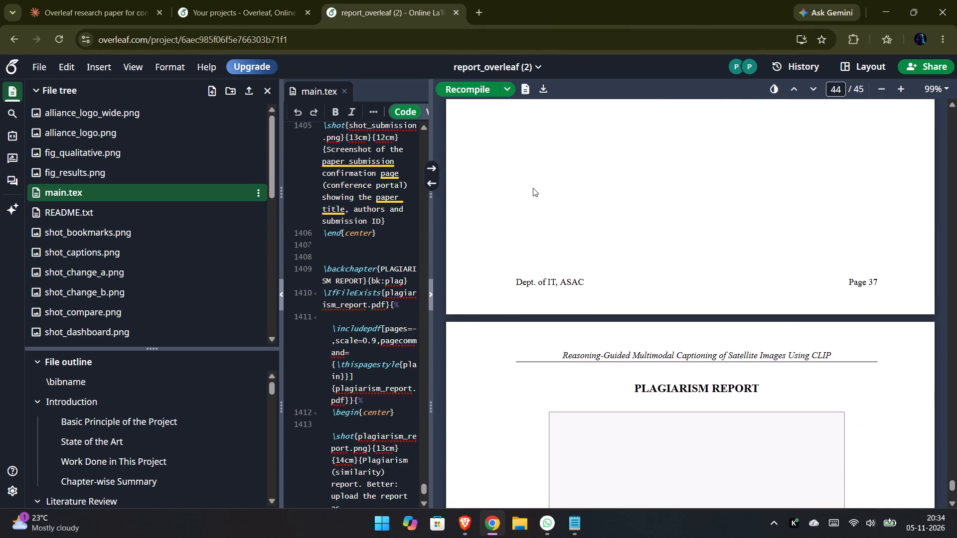
scroll(533, 188, "down", 7)
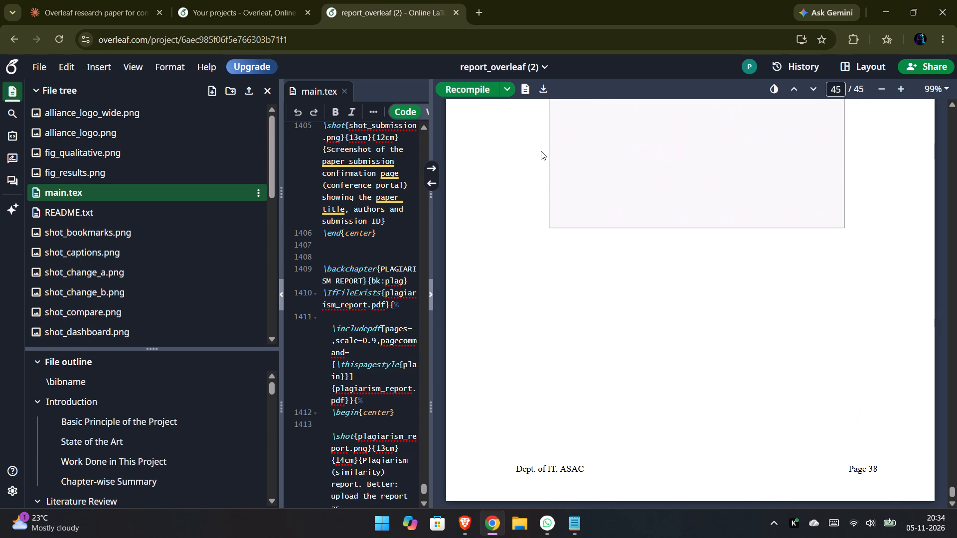
Recompile the report.
left_click(492, 92)
Download the compiled PDF to the Desktop as report_Orbit.pdf, replacing the existing file.
left_click(539, 93)
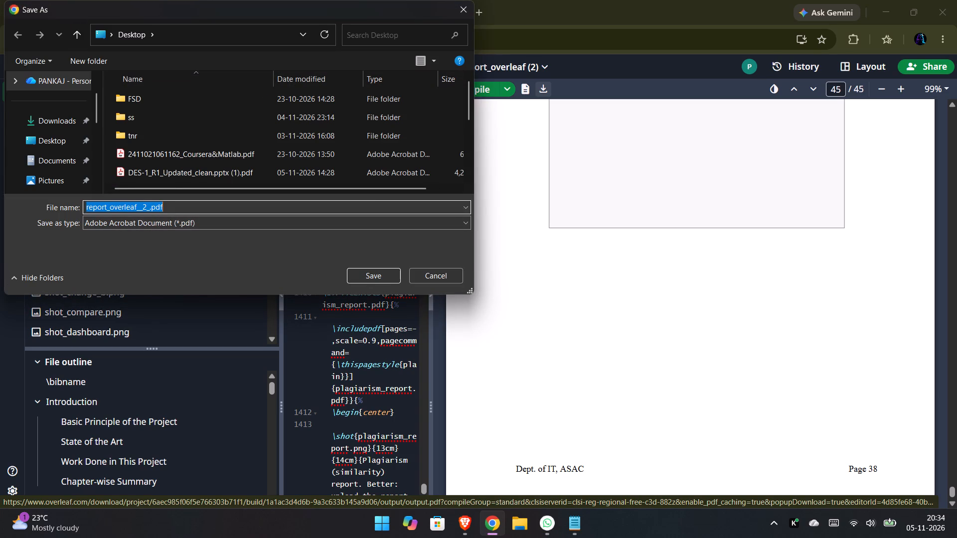
scroll(185, 158, "down", 3)
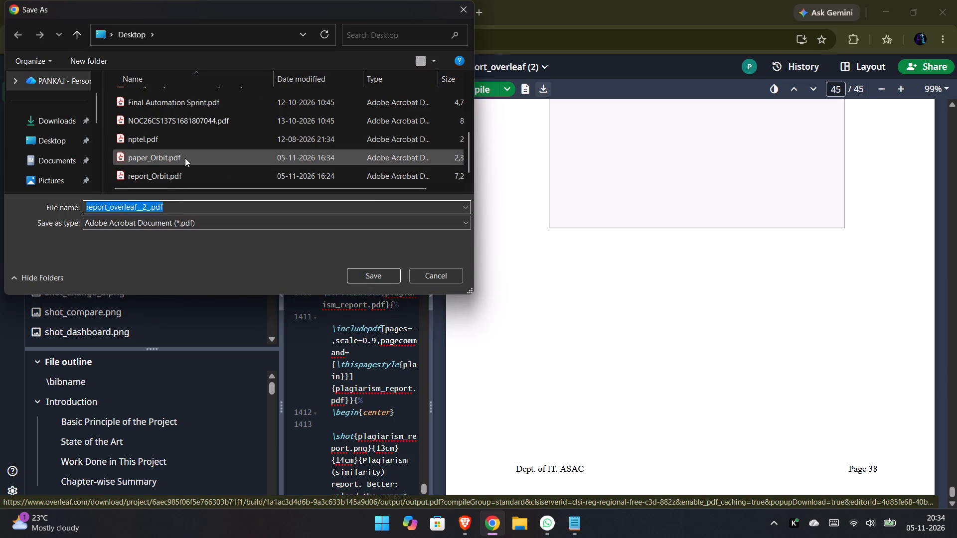
left_click(146, 206)
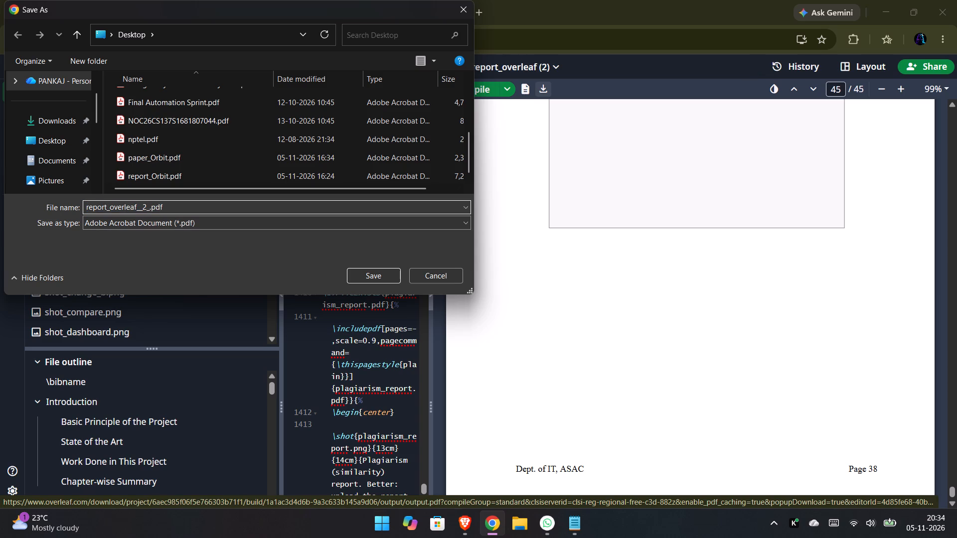
left_click(149, 208)
left_click_drag(149, 208, 120, 208)
left_click_drag(120, 208, 111, 206)
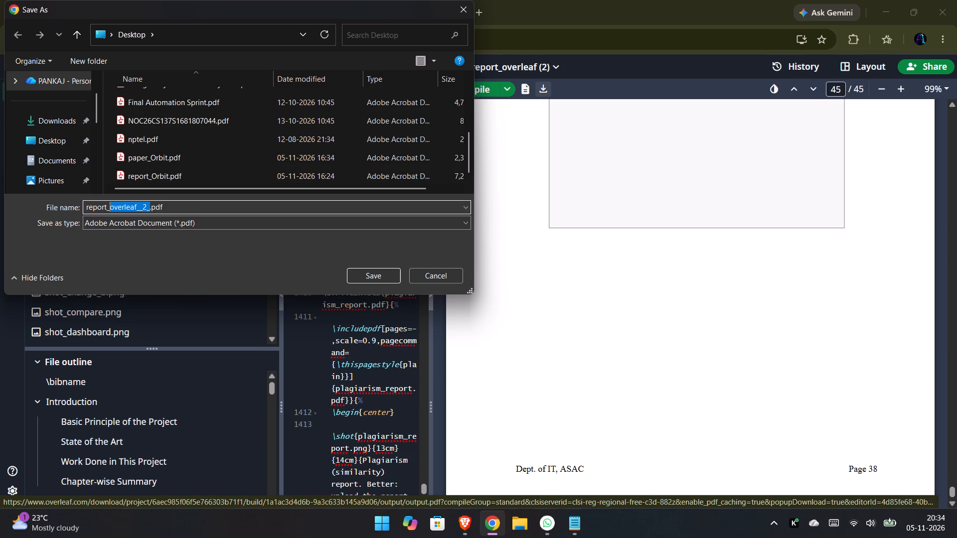
type("Or")
type("bit")
key("Return")
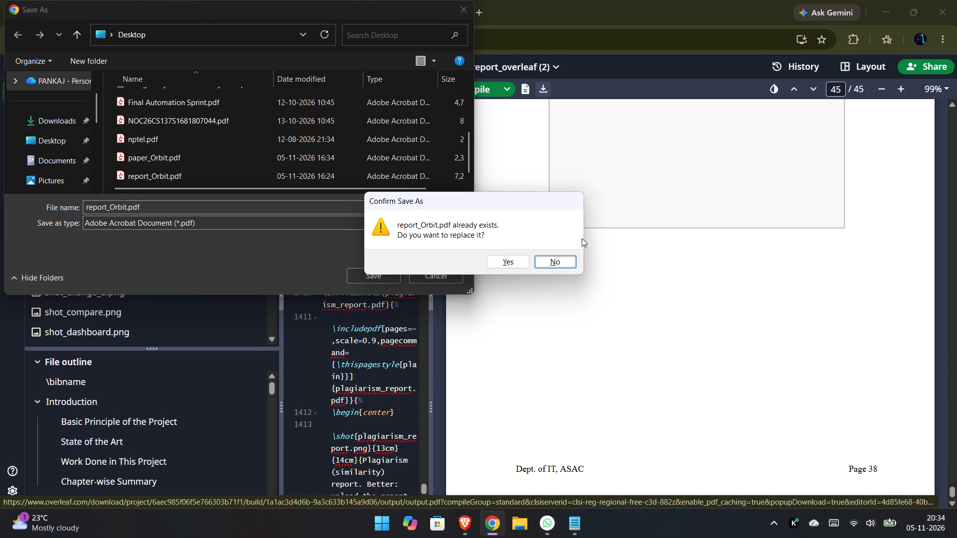
left_click(522, 260)
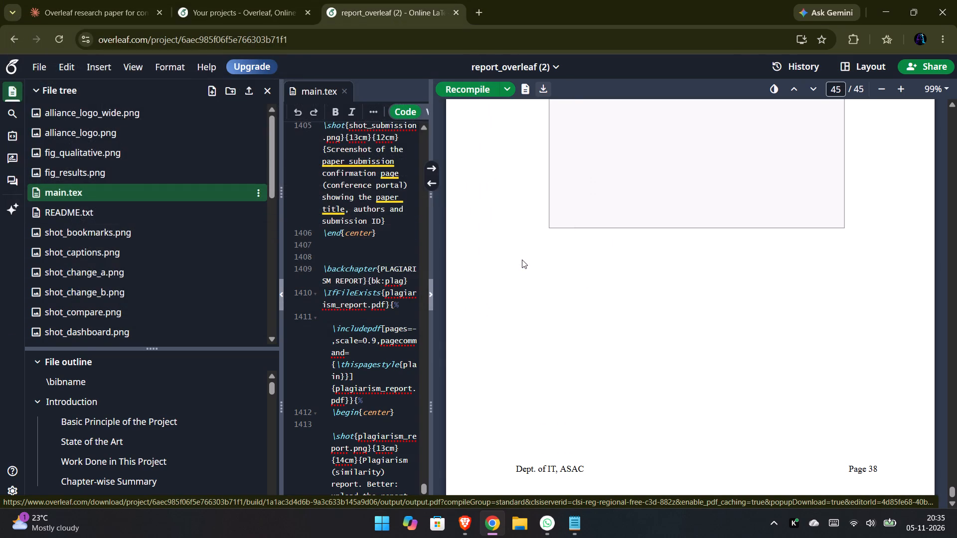
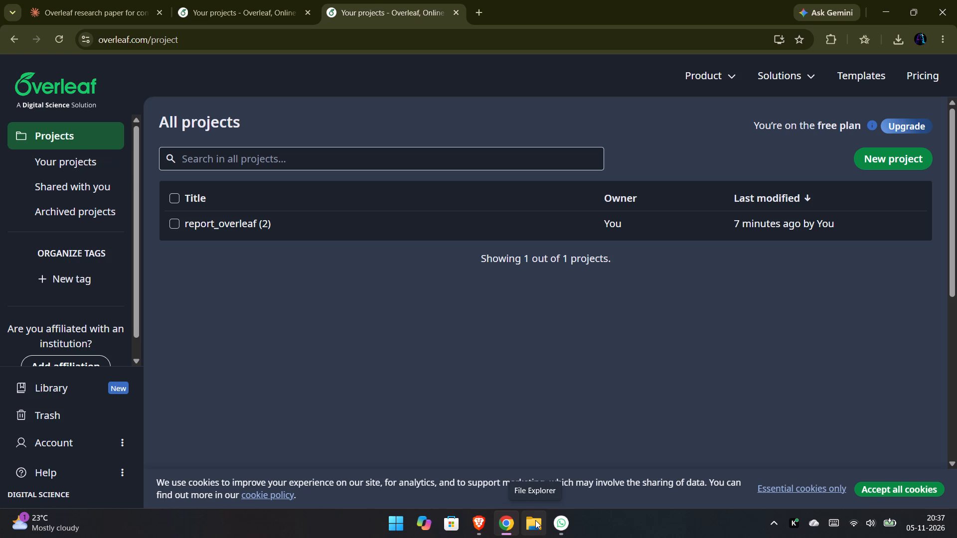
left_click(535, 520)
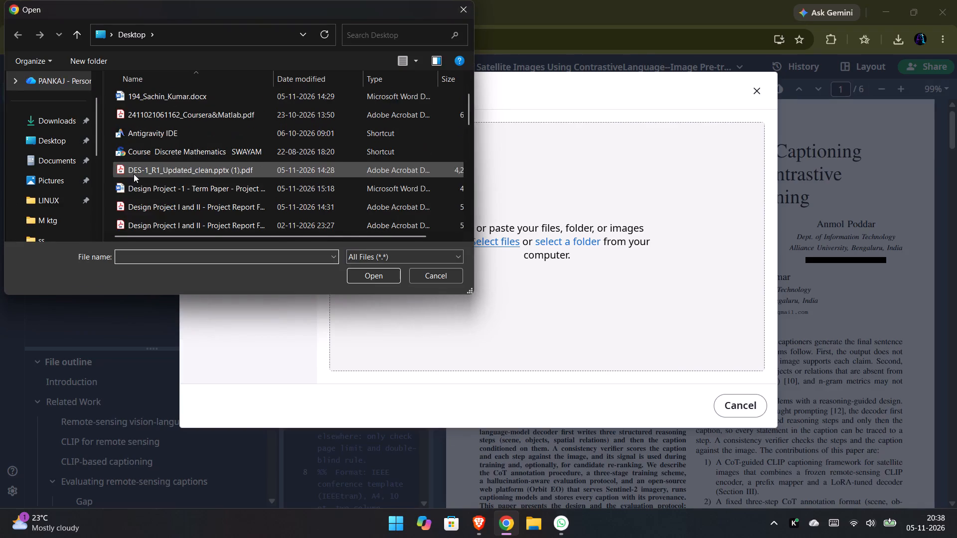
scroll(134, 174, "up", 1)
scroll(118, 193, "down", 1)
scroll(118, 193, "up", 1)
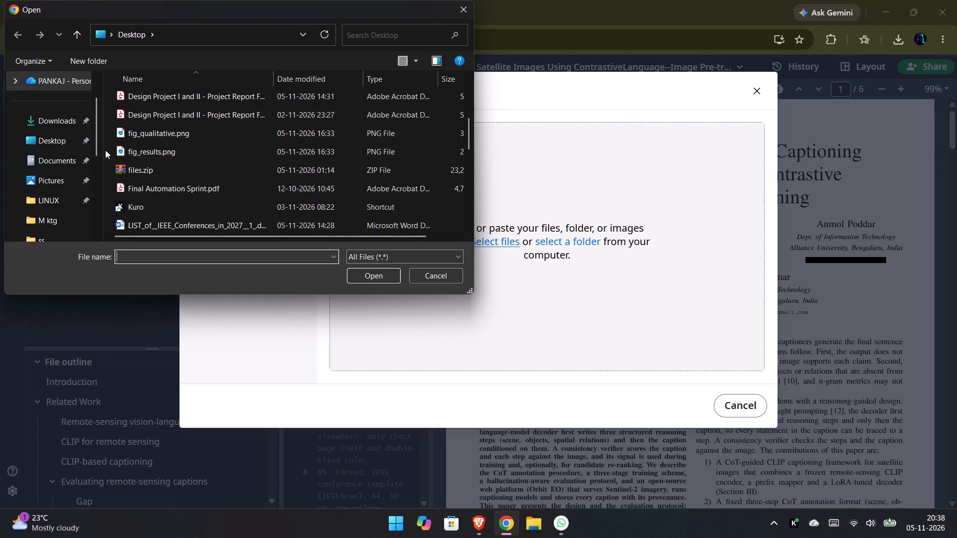
left_click_drag(109, 132, 140, 148)
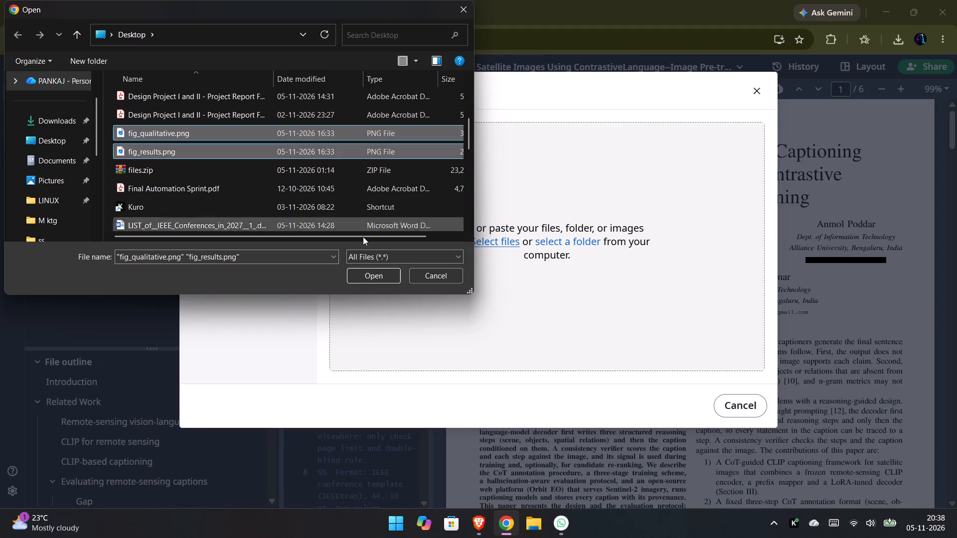
left_click(382, 275)
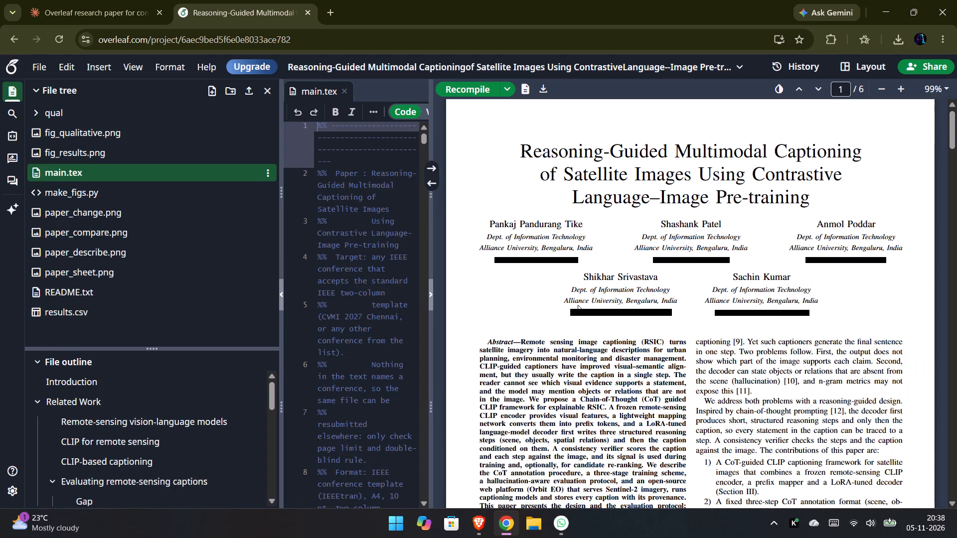
Check the paper project's LaTeX compiler setting.
left_click(505, 95)
left_click(522, 296)
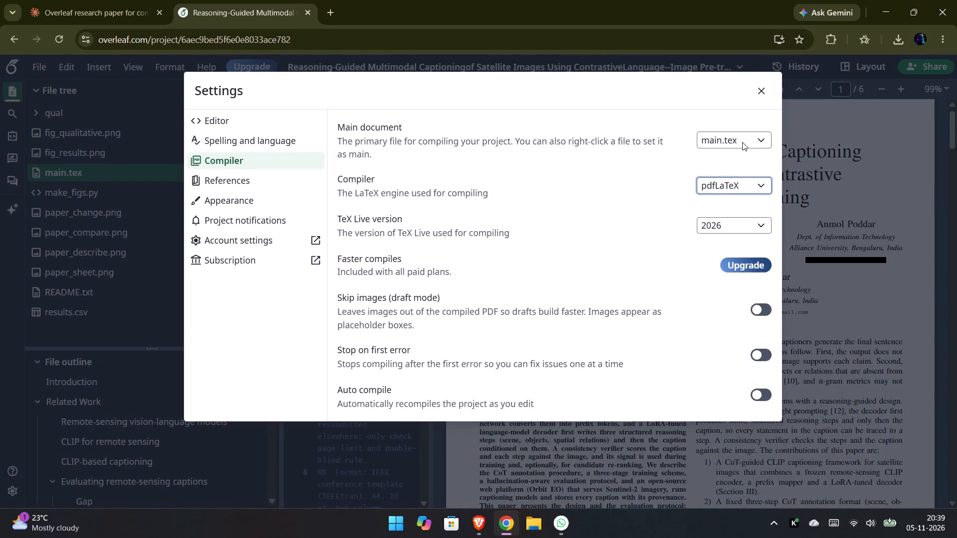
left_click(759, 97)
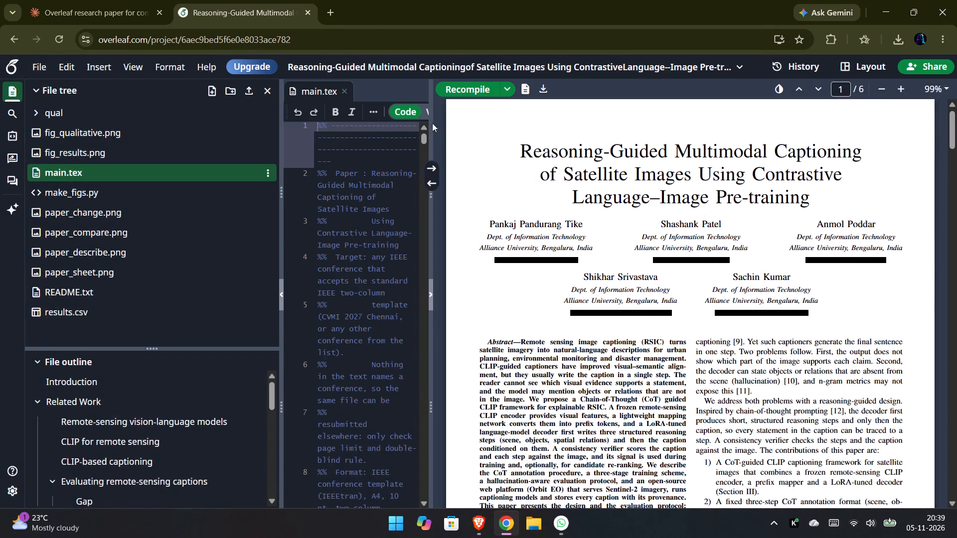
Recompile the paper.
left_click(463, 89)
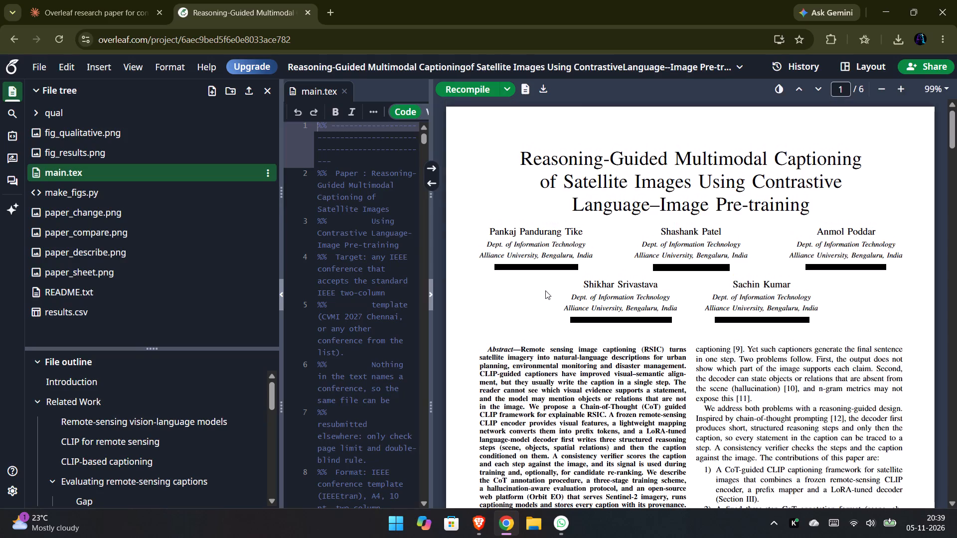
Review the compiled paper PDF from the title page through the figures, tables and references.
scroll(545, 290, "down", 11)
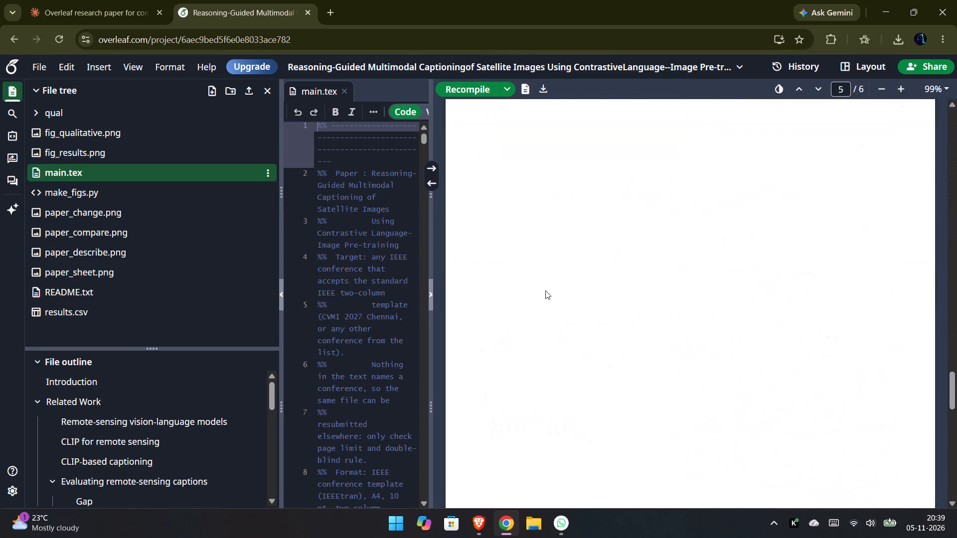
scroll(545, 290, "down", 10)
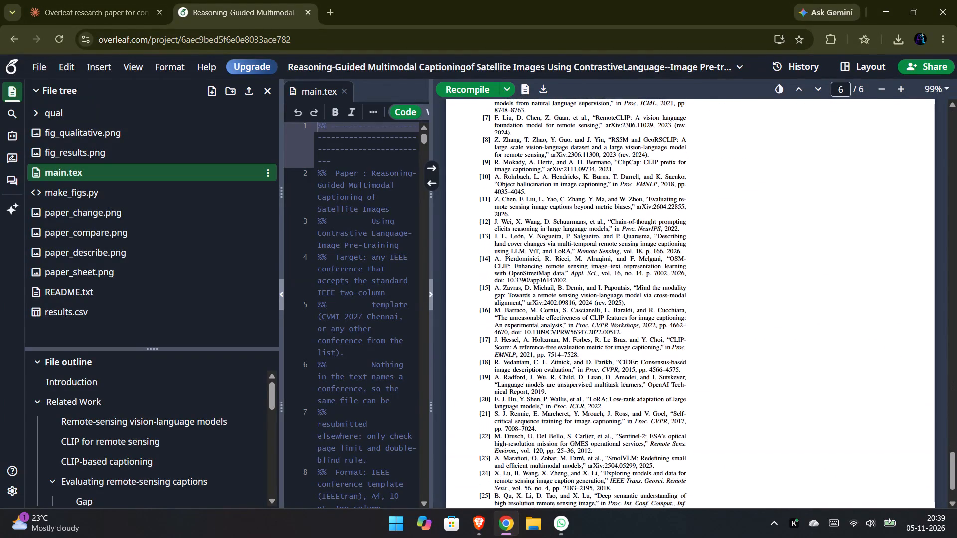
scroll(545, 290, "up", 9)
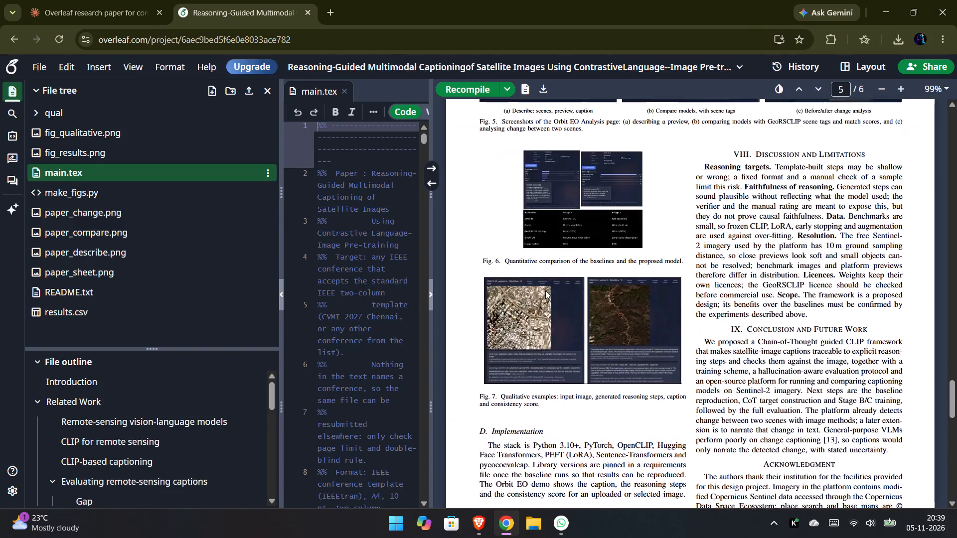
scroll(545, 290, "up", 6)
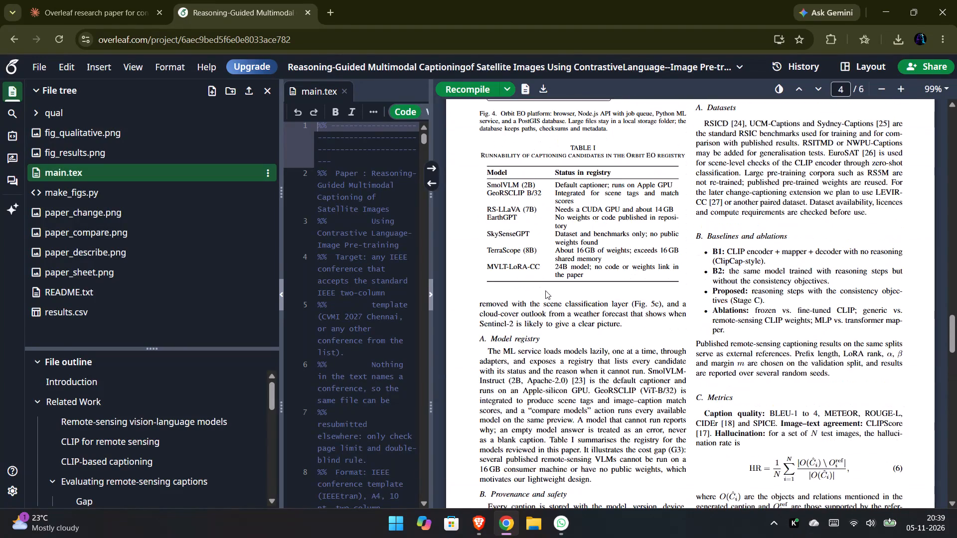
scroll(545, 290, "up", 10)
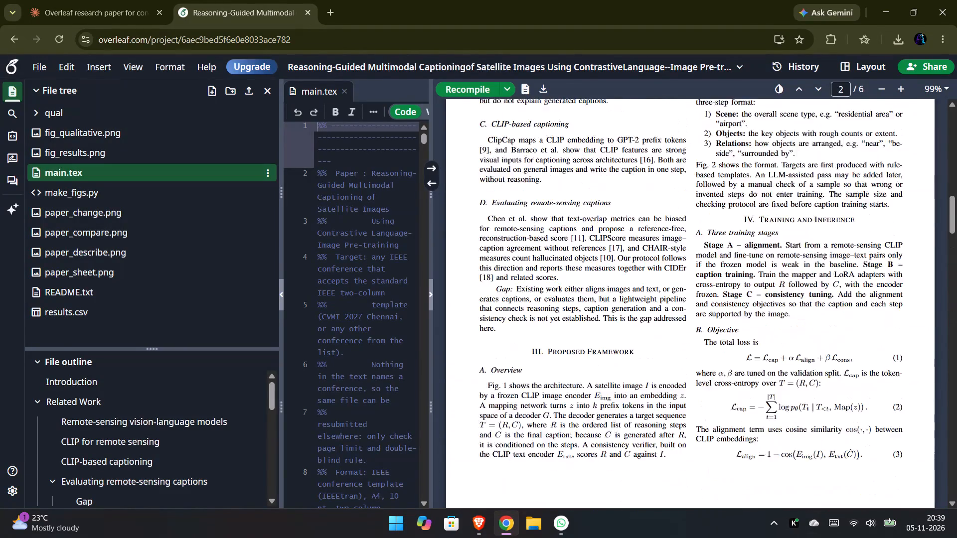
scroll(545, 290, "up", 9)
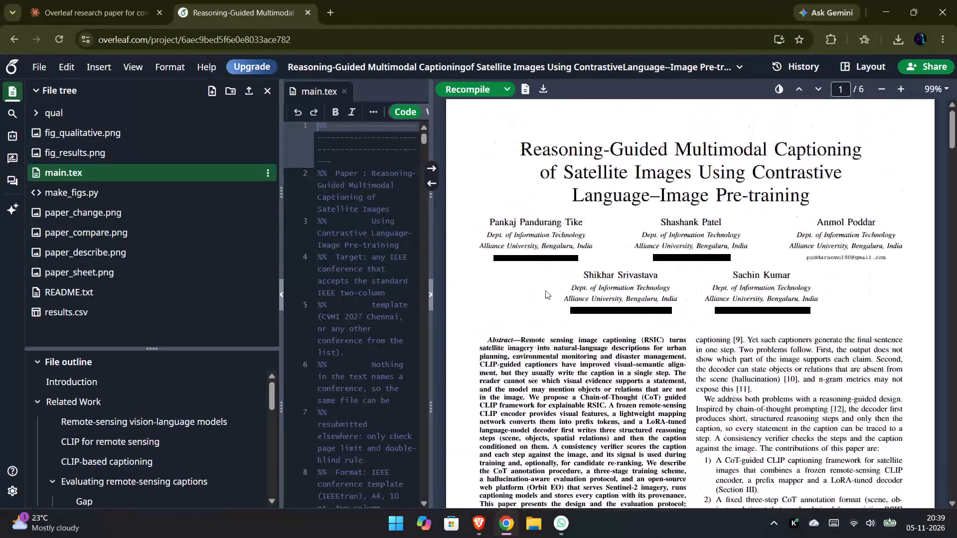
scroll(545, 290, "down", 1)
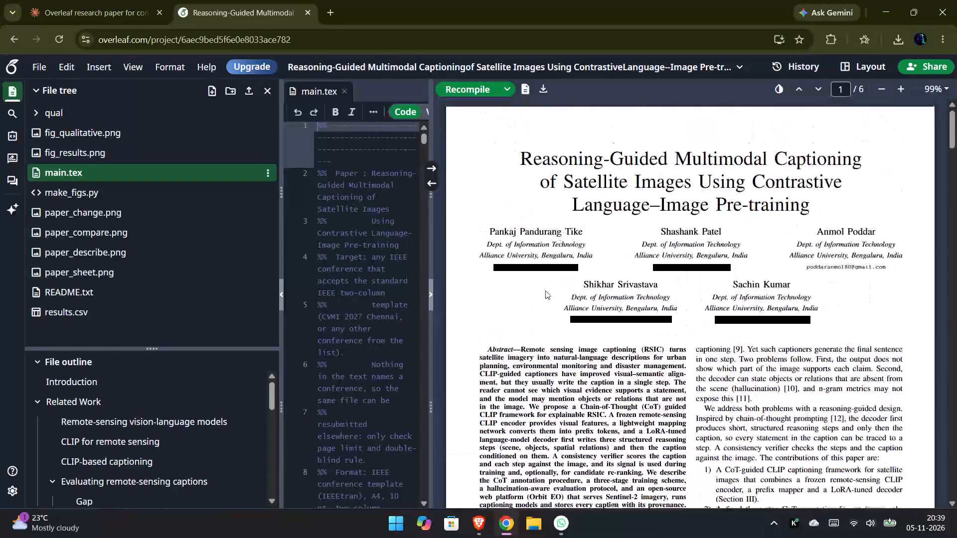
scroll(545, 290, "down", 5)
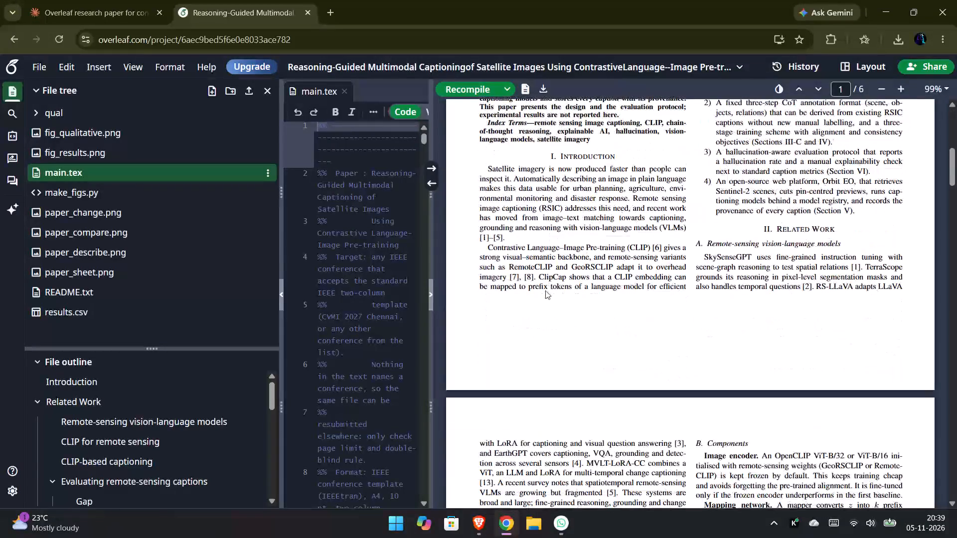
scroll(545, 290, "down", 4)
scroll(545, 290, "up", 8)
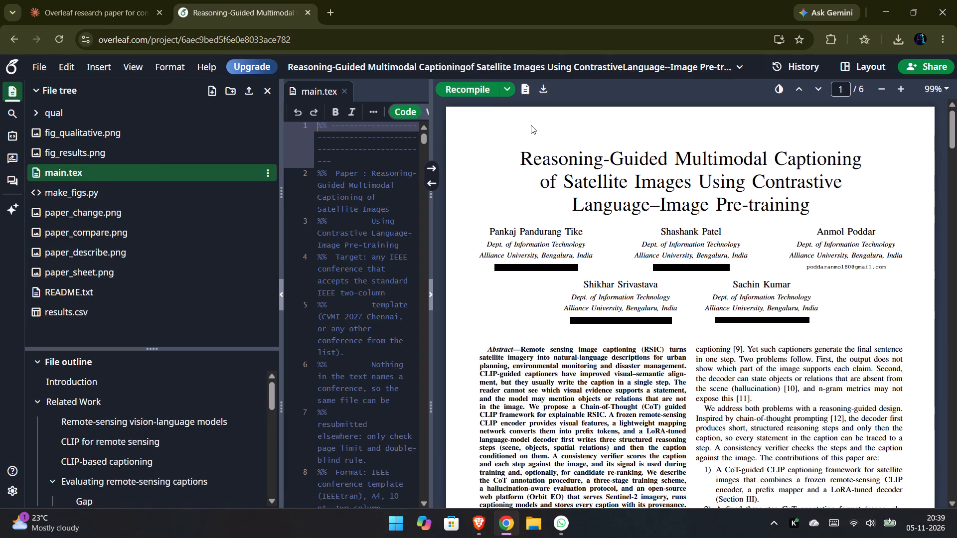
Rename the Reasoning-Guided Multimodal Captioning paper project as paper_Orbit.
left_click(11, 41)
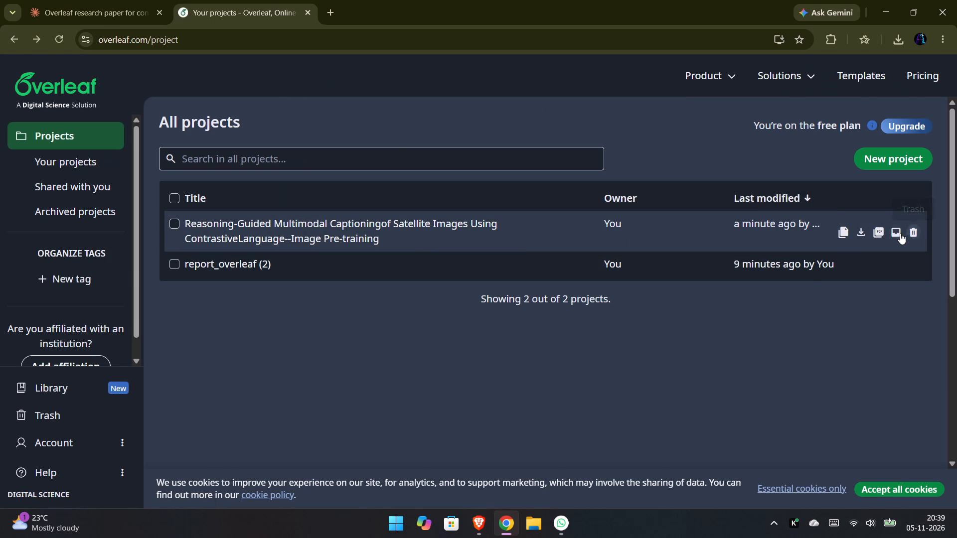
right_click(572, 229)
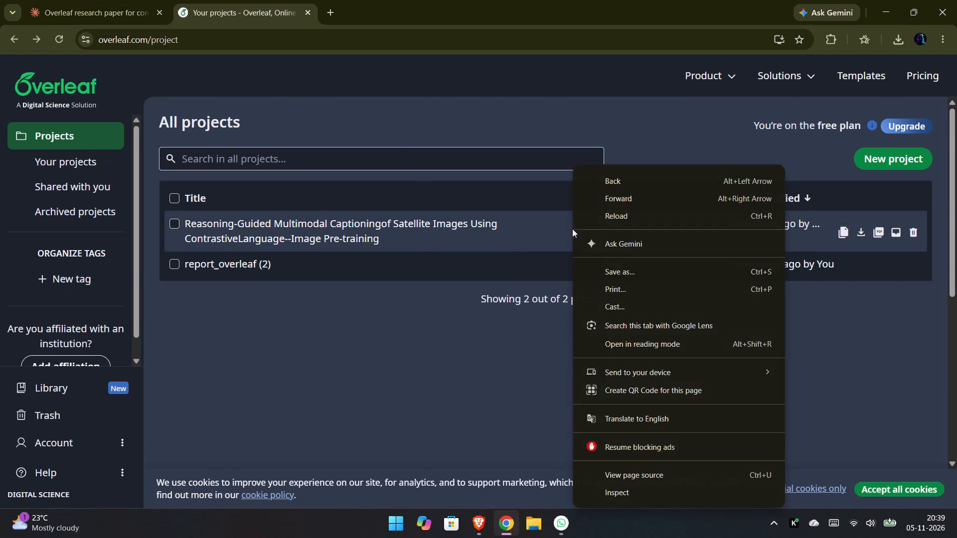
left_click(383, 316)
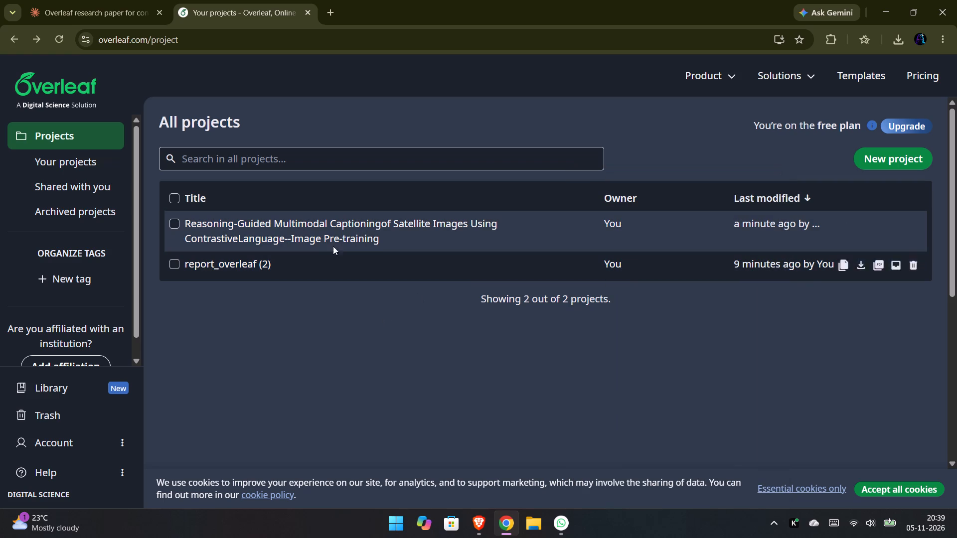
left_click(328, 240)
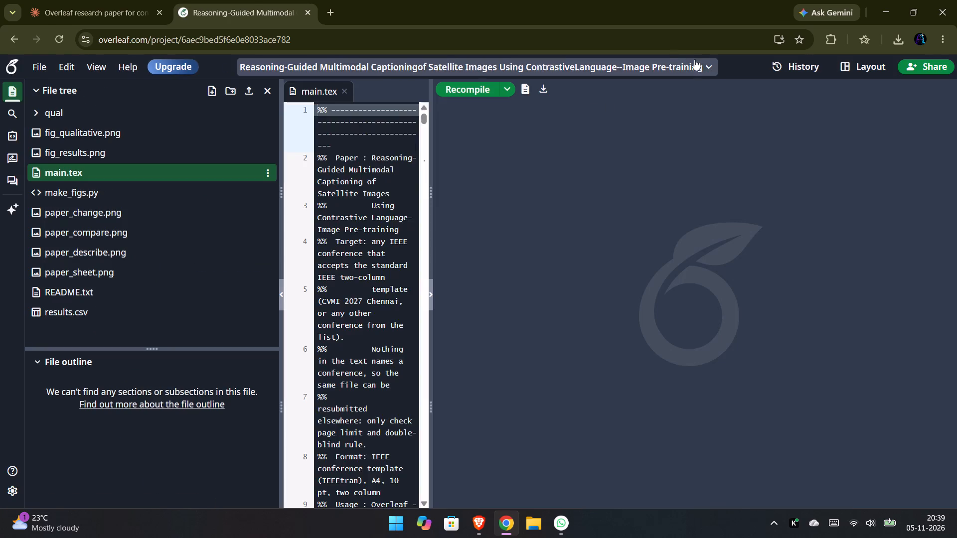
left_click(704, 65)
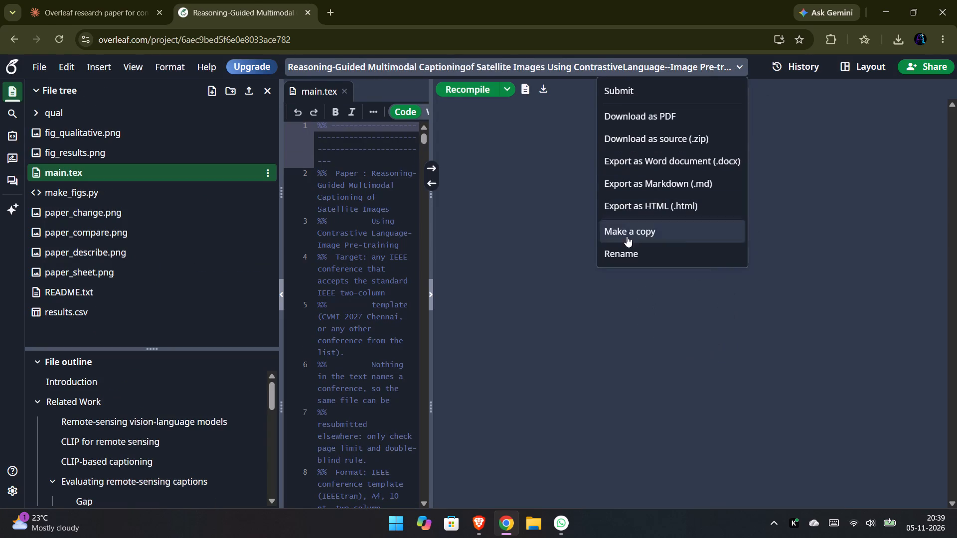
left_click(624, 249)
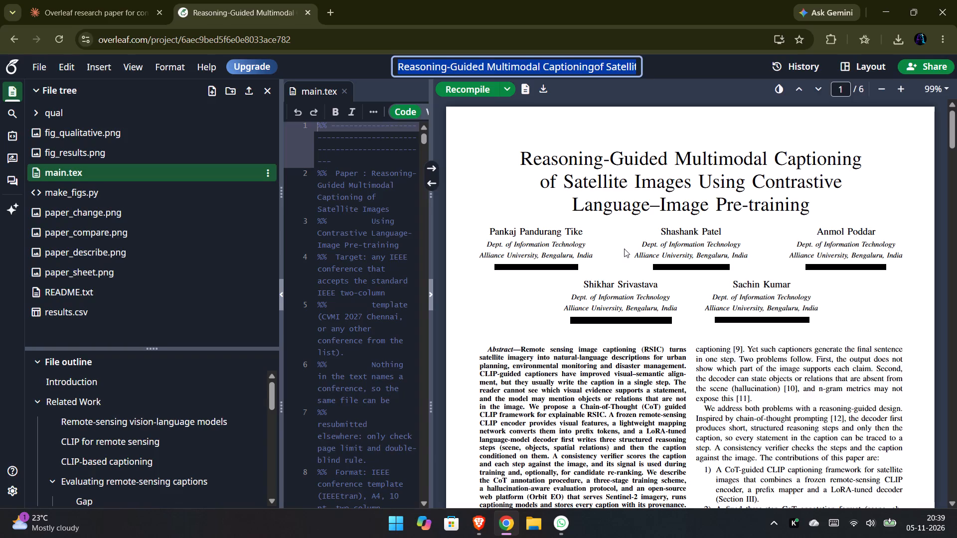
type("paper")
type("_Orbit")
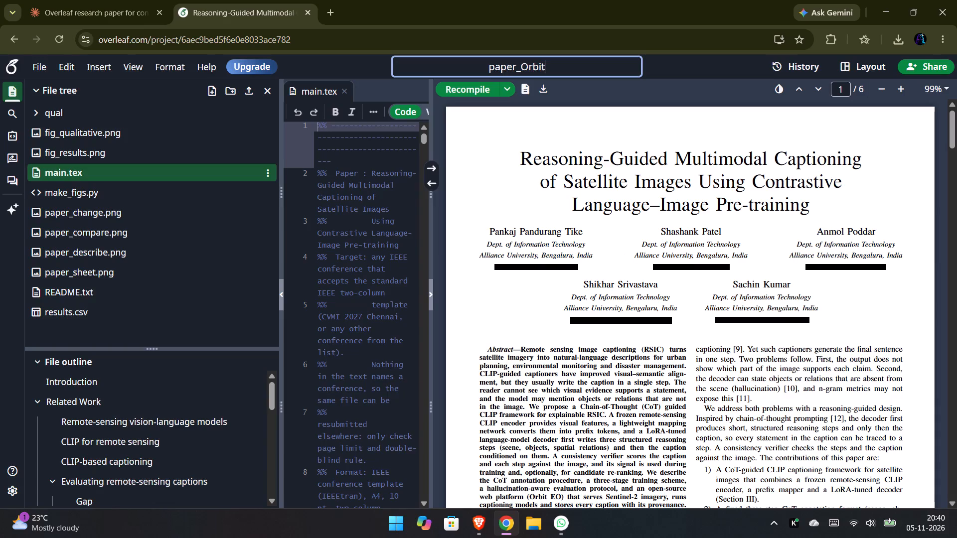
key("Return")
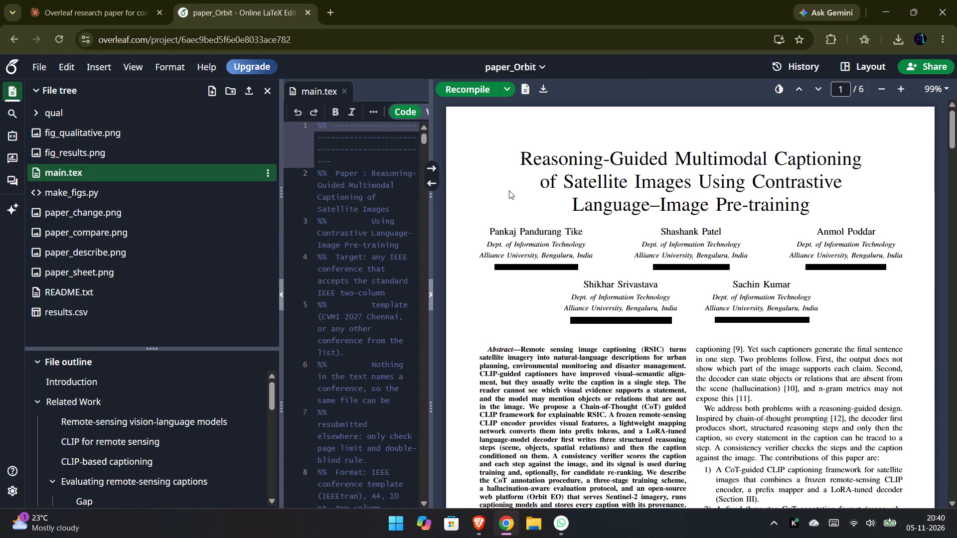
left_click(12, 42)
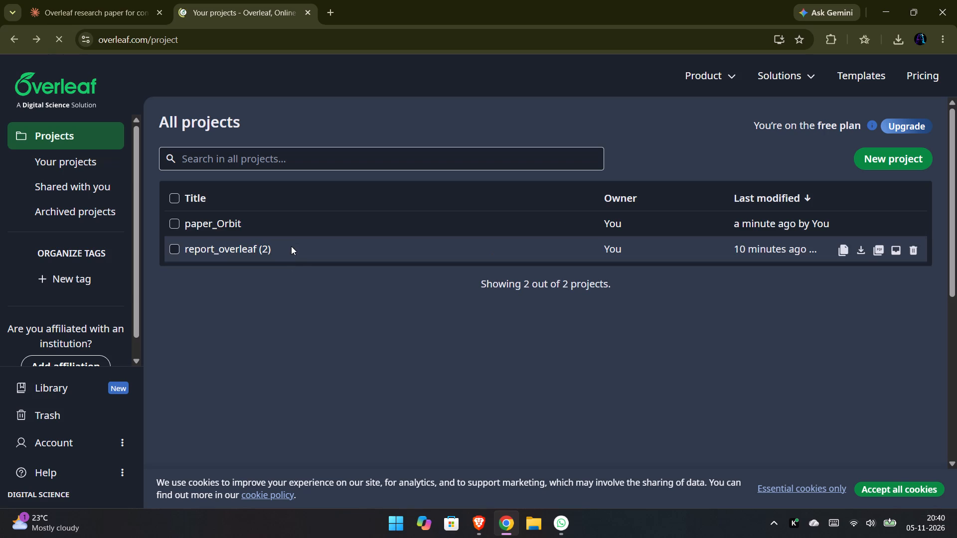
left_click(255, 247)
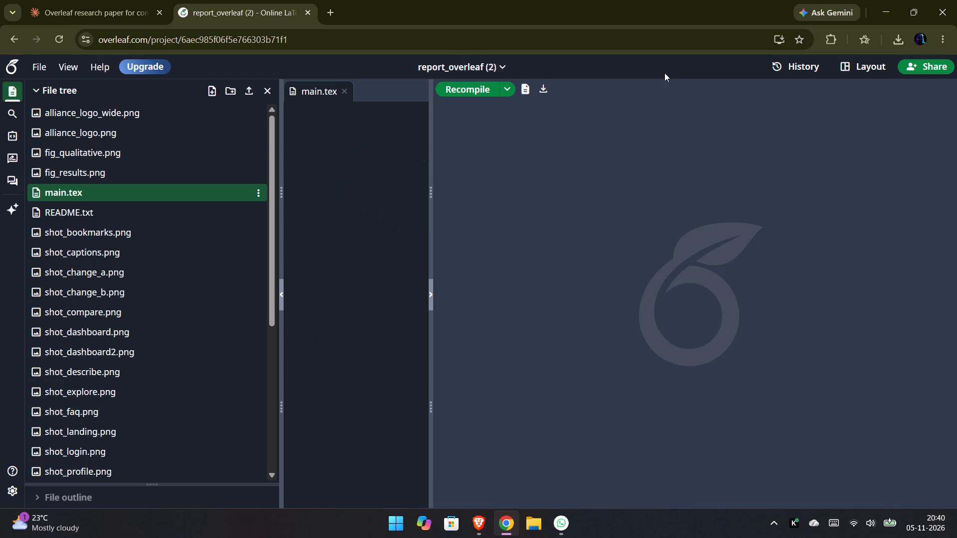
left_click(519, 67)
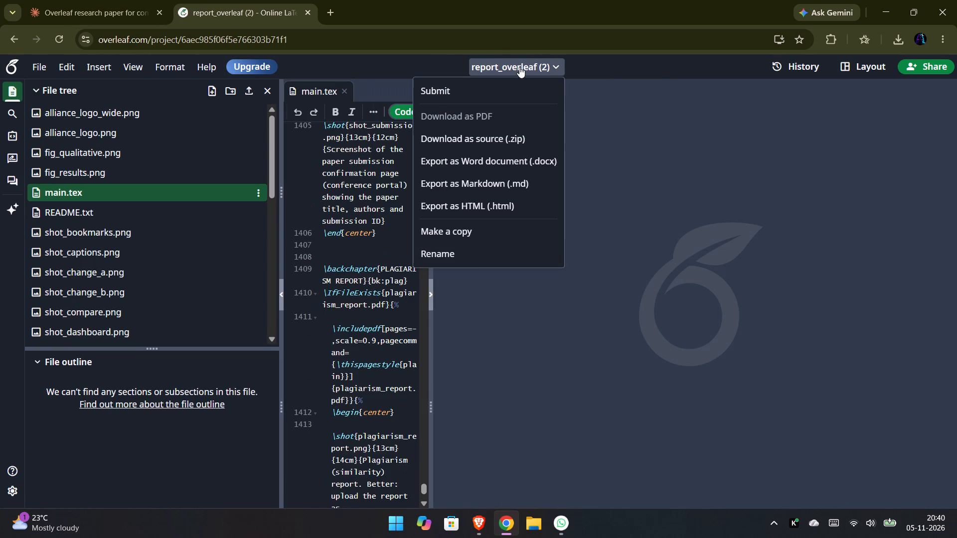
left_click(432, 251)
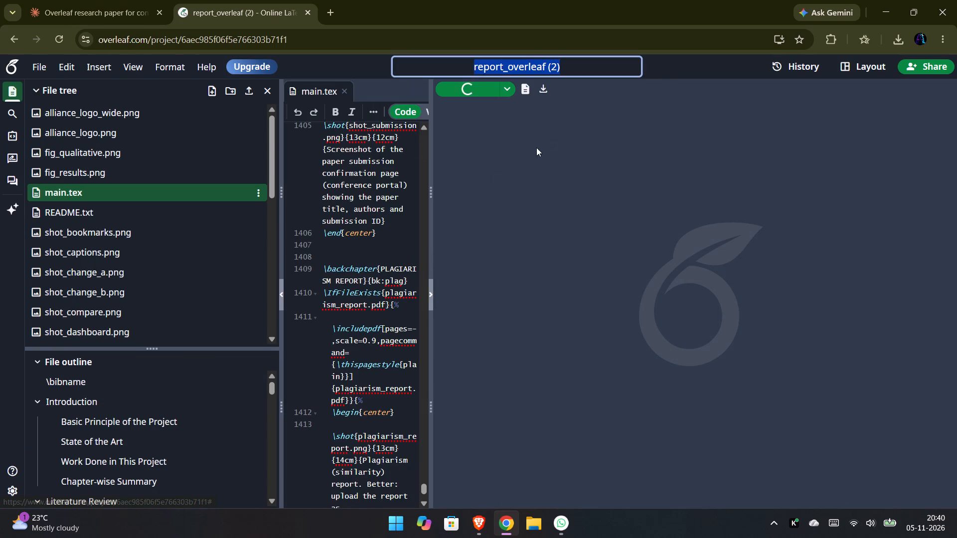
left_click(567, 70)
key("BackSpace")
key("BackSpace")
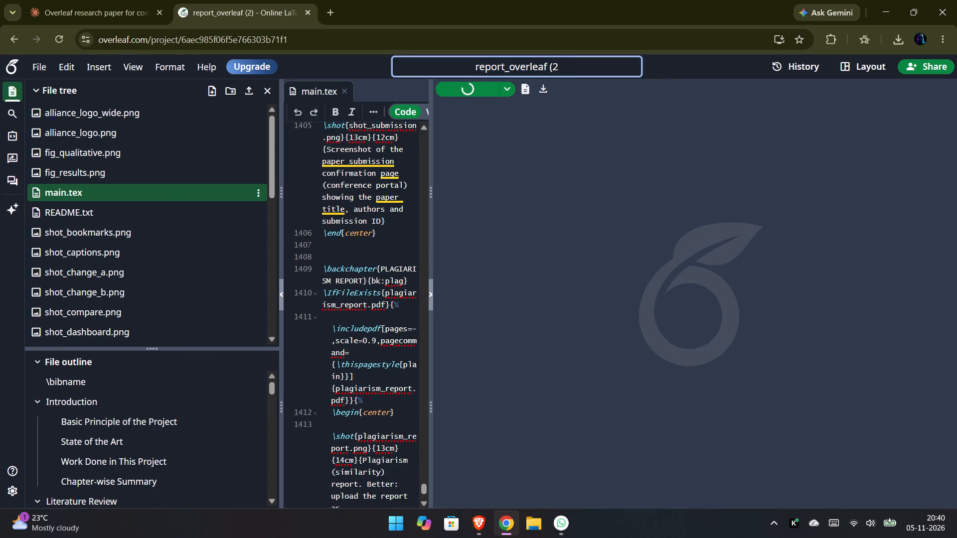
key("BackSpace")
key("BackSpace")
key("BackSpace")
key("BackSpace")
key("BackSpace")
key("BackSpace")
key("BackSpace")
key("BackSpace")
key("BackSpace")
key("BackSpace")
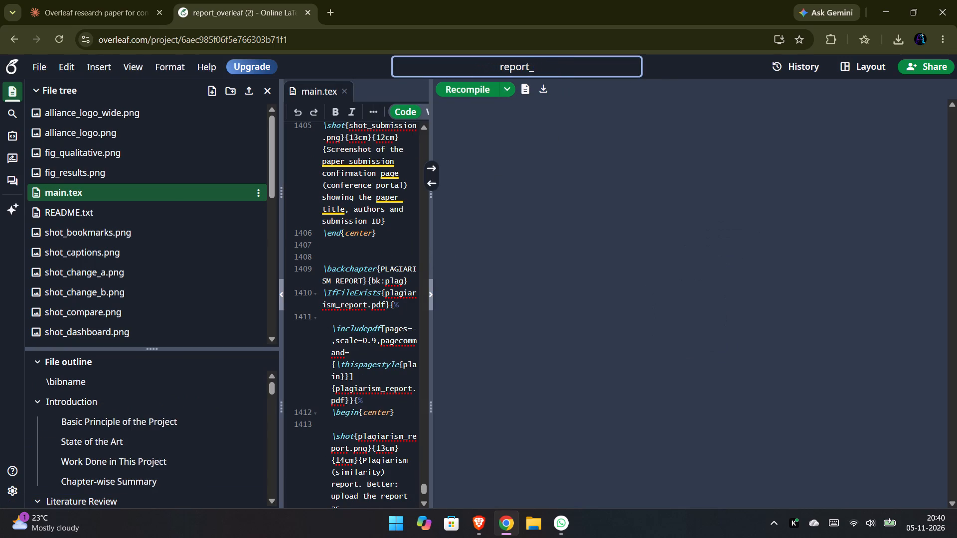
key("shift+o")
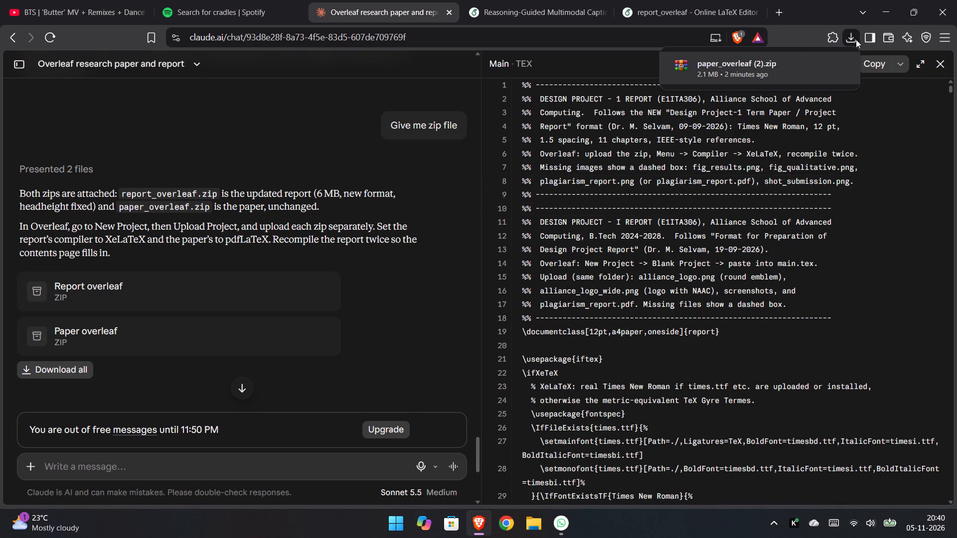
Show the downloaded paper_overleaf (2).zip in its Desktop folder in File Explorer.
left_click(795, 69)
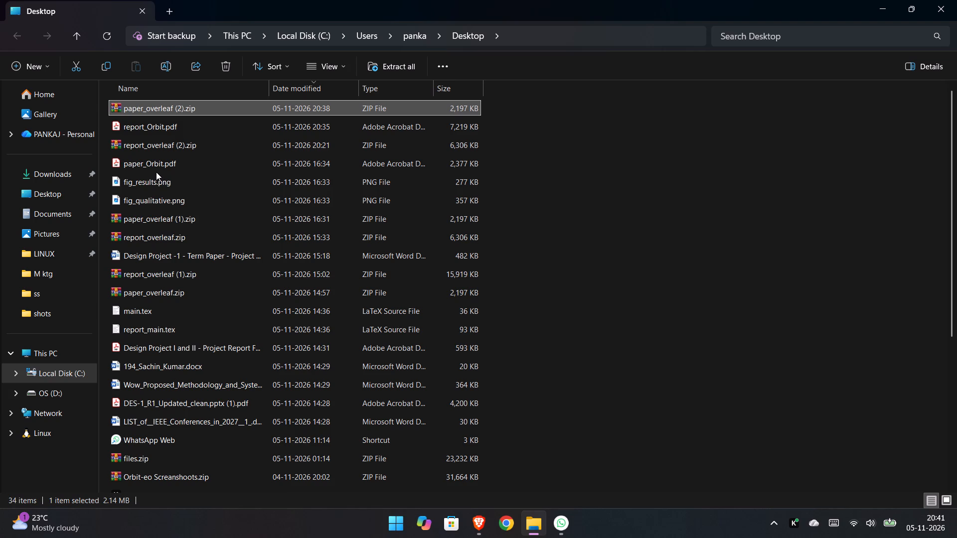
left_click(122, 133)
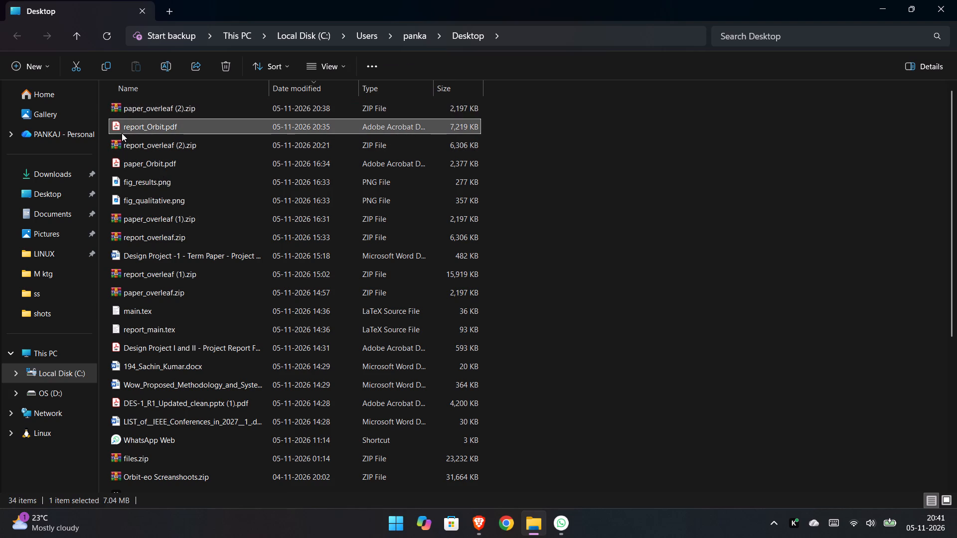
left_click(104, 178)
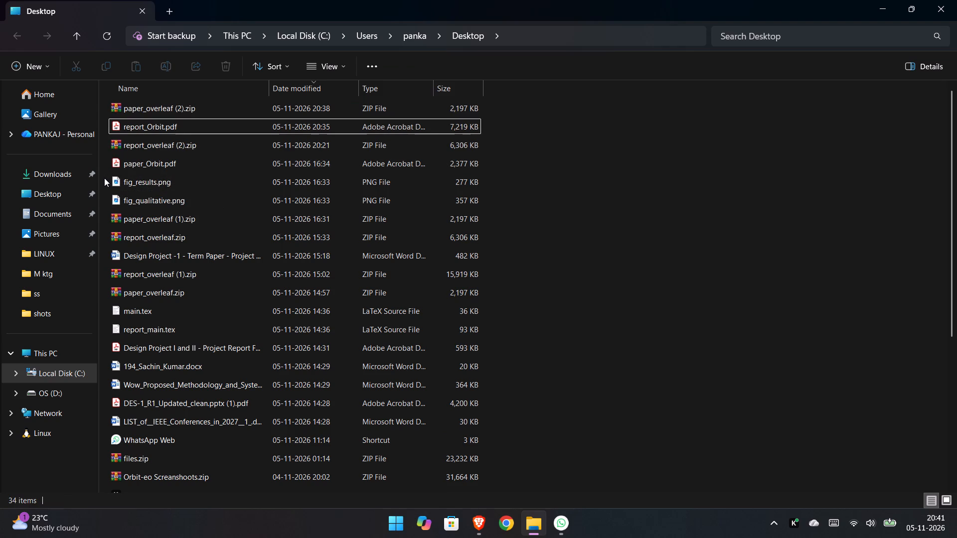
Open report_Orbit.pdf, review it from the title page through the literature review to the problem identification chapter, and close it.
double_click(137, 129)
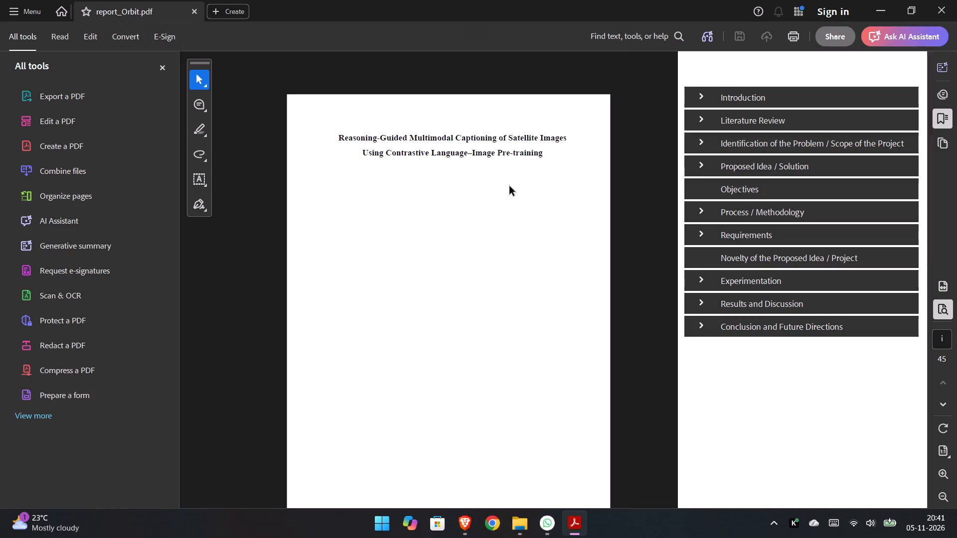
scroll(588, 190, "down", 8)
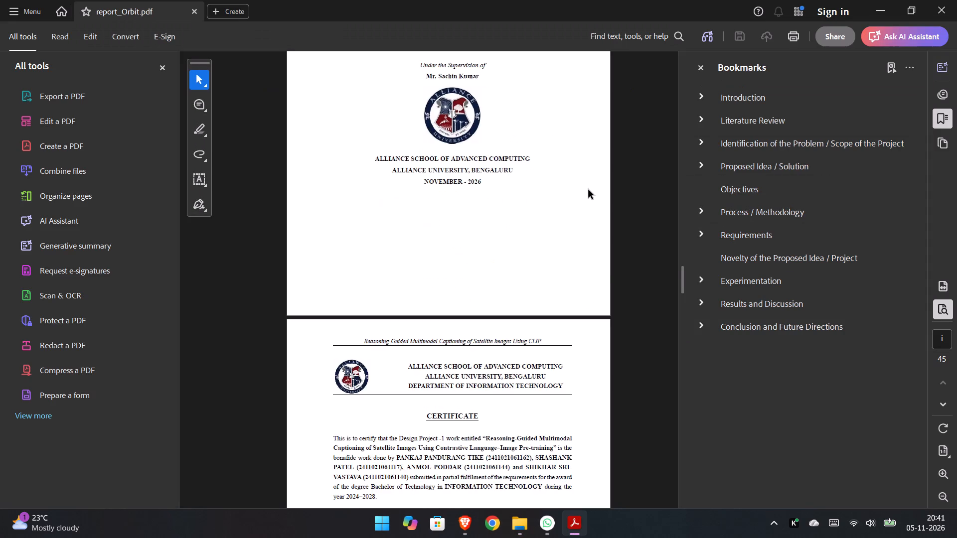
scroll(588, 190, "down", 12)
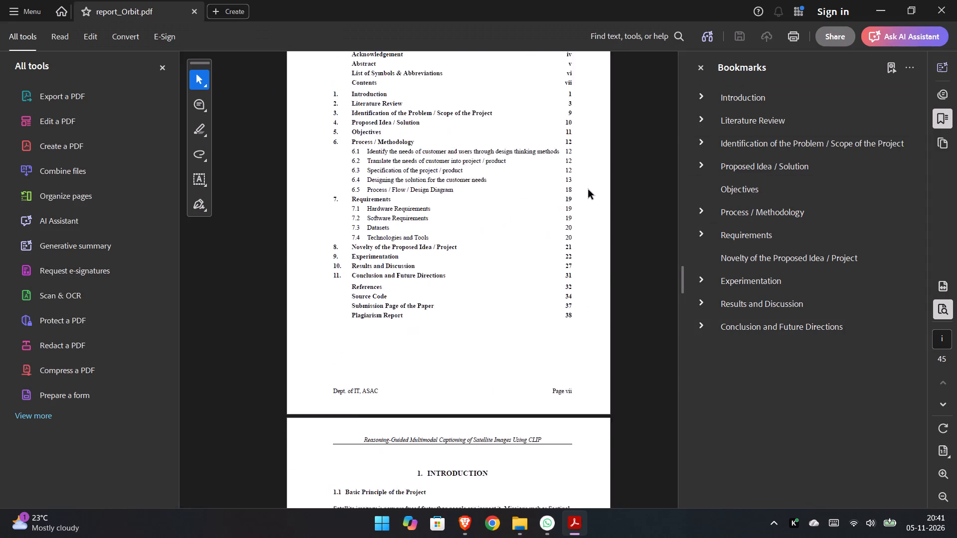
scroll(588, 190, "down", 7)
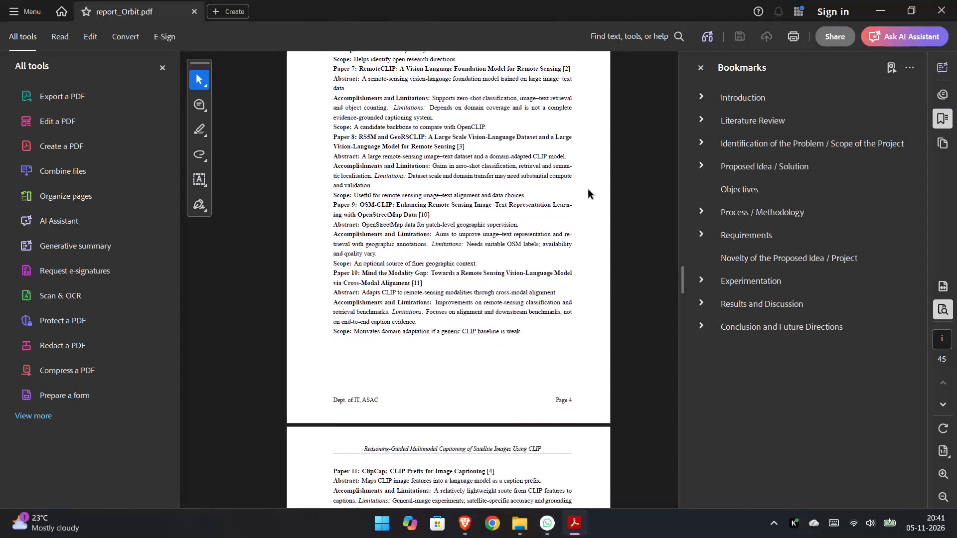
scroll(588, 190, "down", 7)
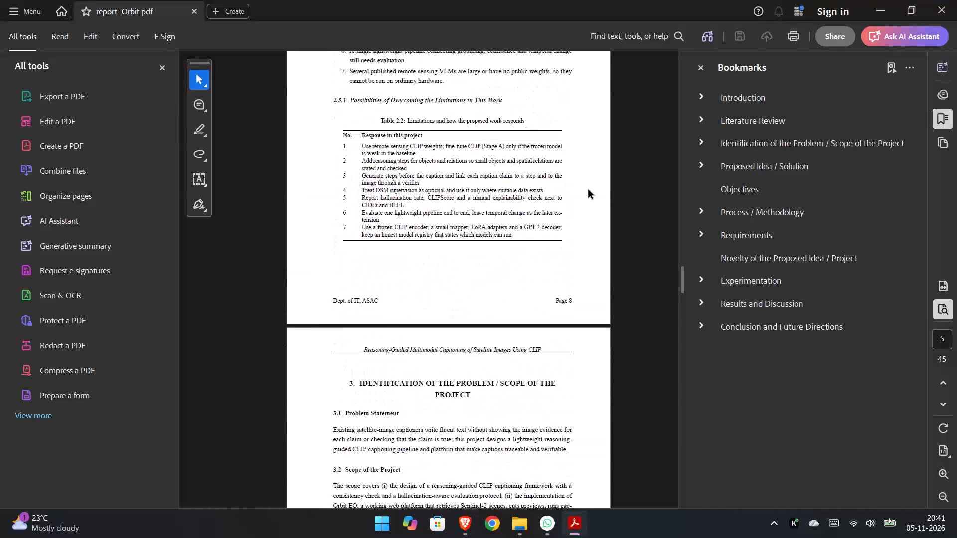
left_click(956, 0)
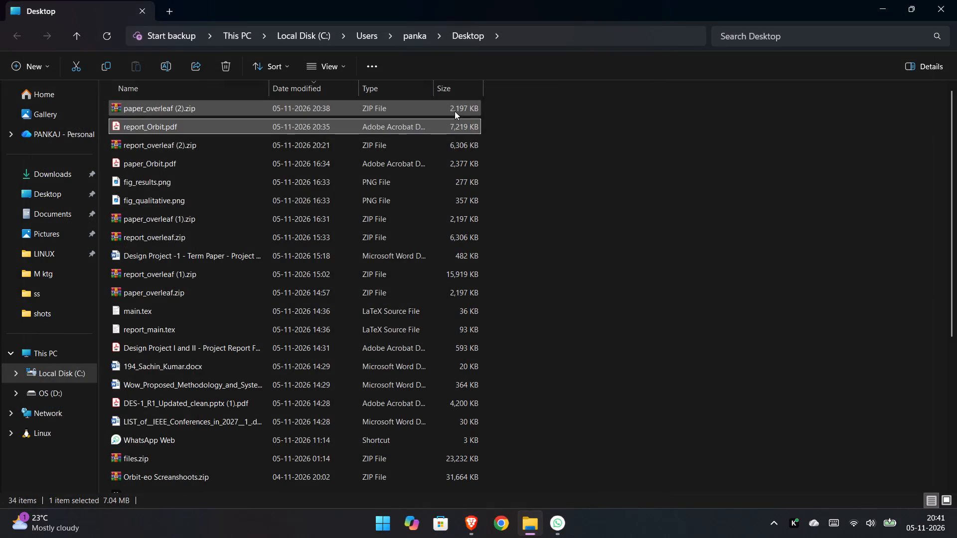
Select the old Desktop files from paper_overleaf (1).zip through the IEEE conferences list, plus files.zip, Orbit-eo Screanshoots.zip and the second Design Project format PDF.
left_click(107, 187)
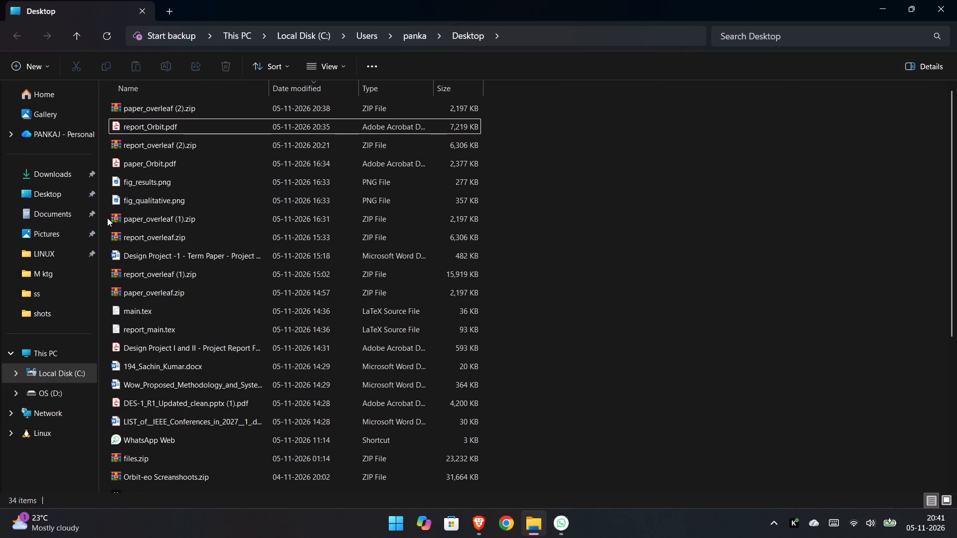
left_click_drag(107, 218, 122, 225)
left_click_drag(122, 225, 137, 237)
left_click(133, 253, "ctrl")
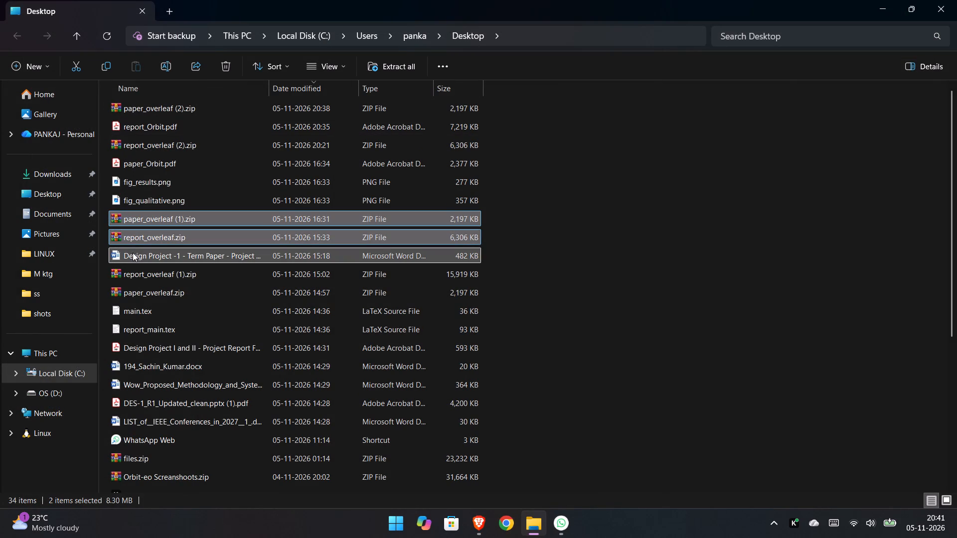
left_click(136, 268, "ctrl")
left_click(146, 287, "ctrl")
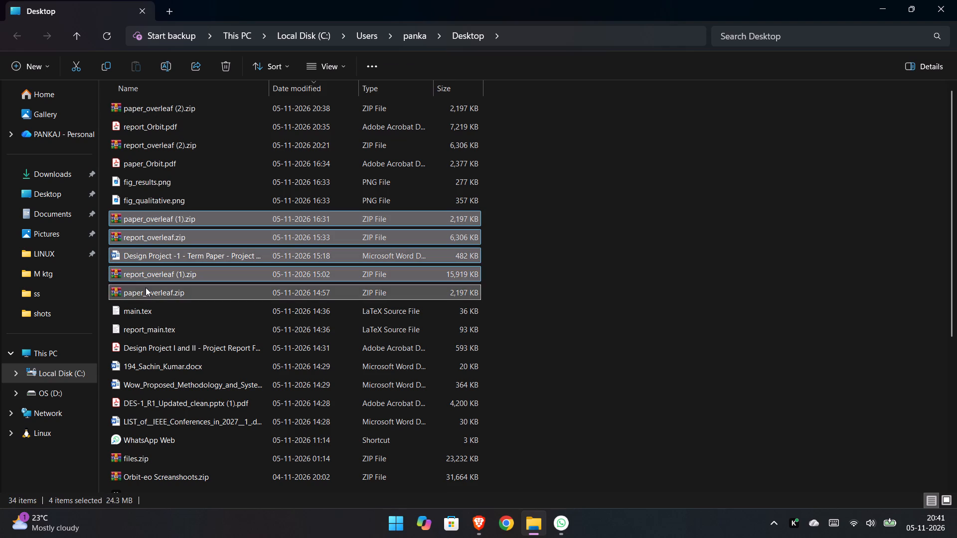
left_click(149, 306, "ctrl")
left_click(155, 321, "ctrl")
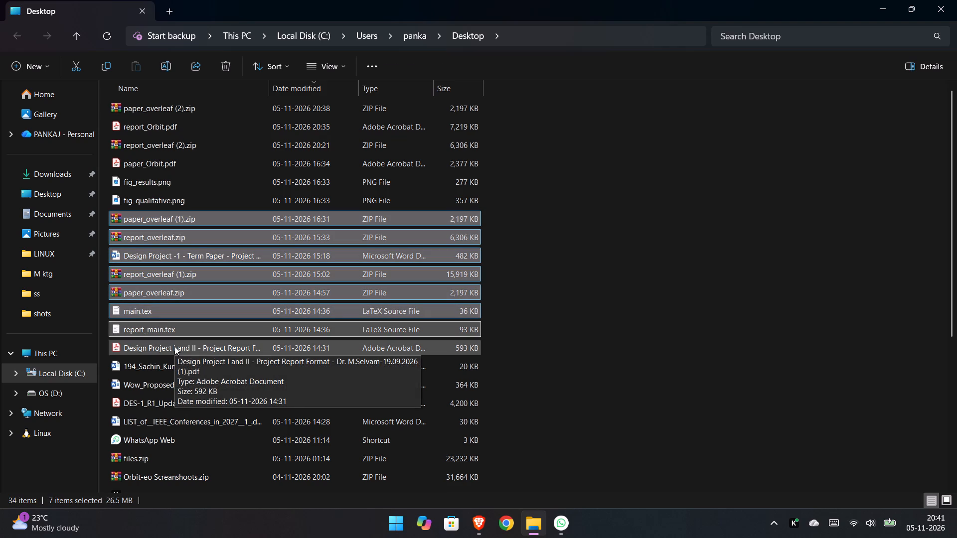
left_click(174, 346, "ctrl")
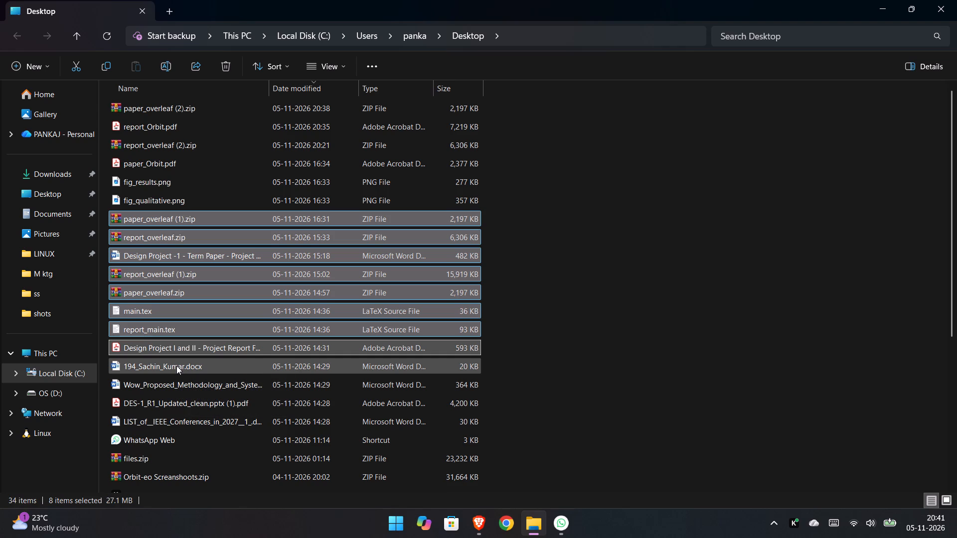
left_click(176, 366, "ctrl")
left_click(163, 381, "ctrl")
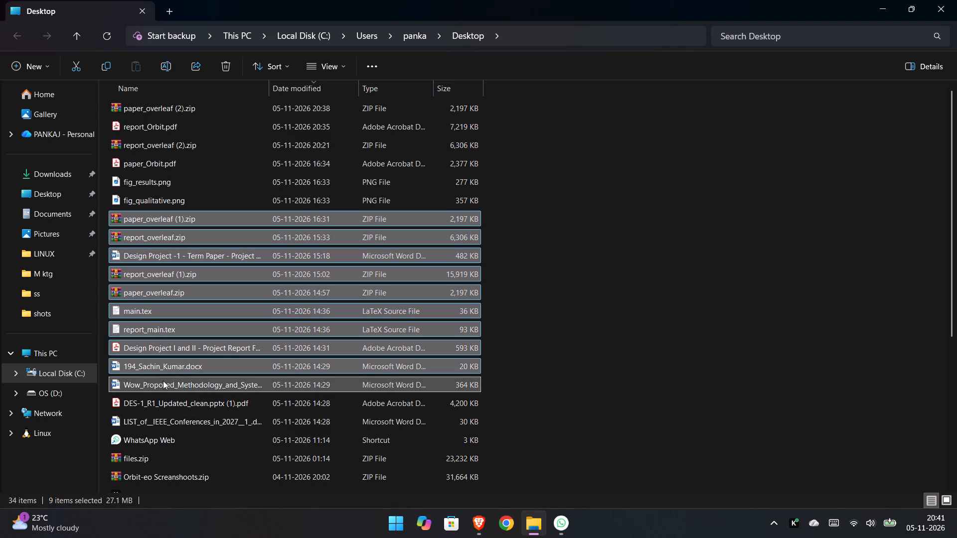
left_click(154, 399, "ctrl")
left_click(143, 422, "ctrl")
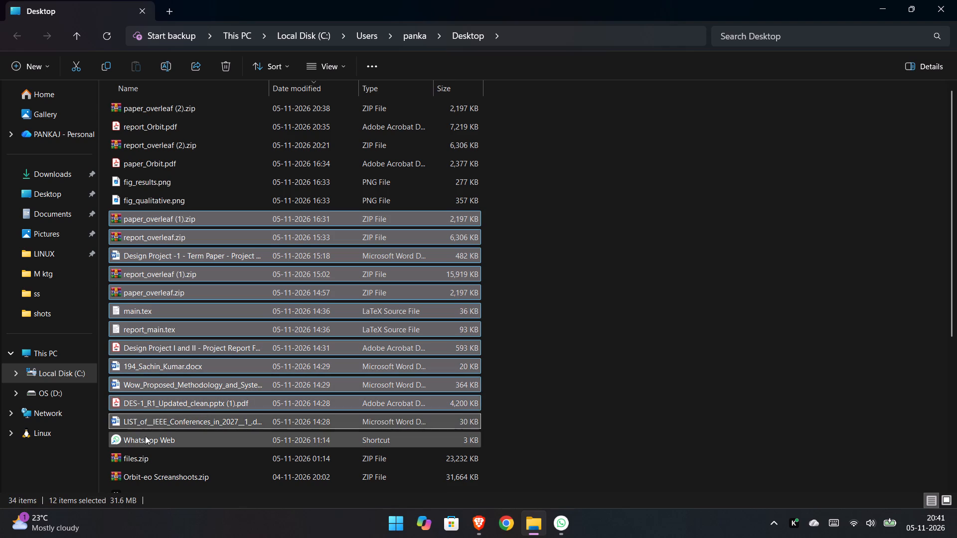
scroll(146, 444, "down", 1)
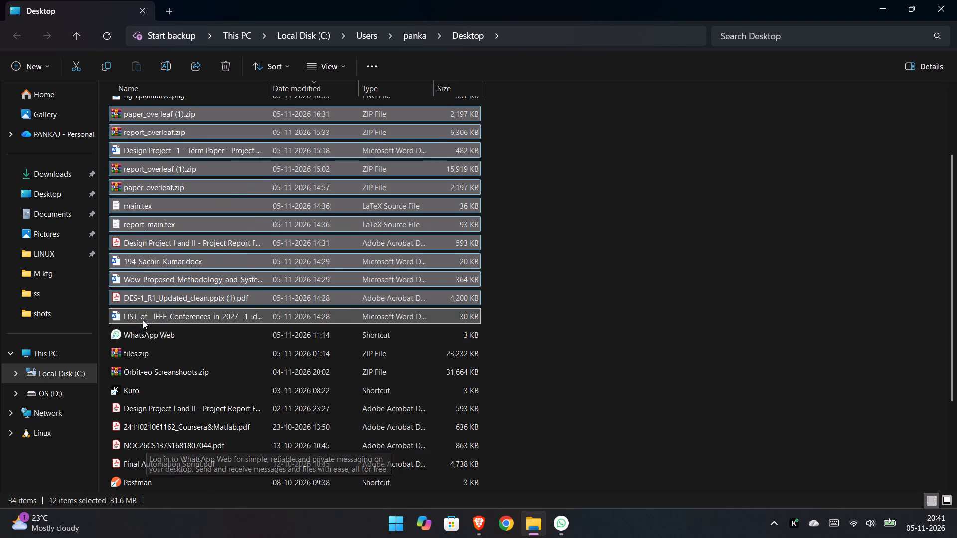
left_click(129, 356, "ctrl")
left_click(133, 368, "ctrl")
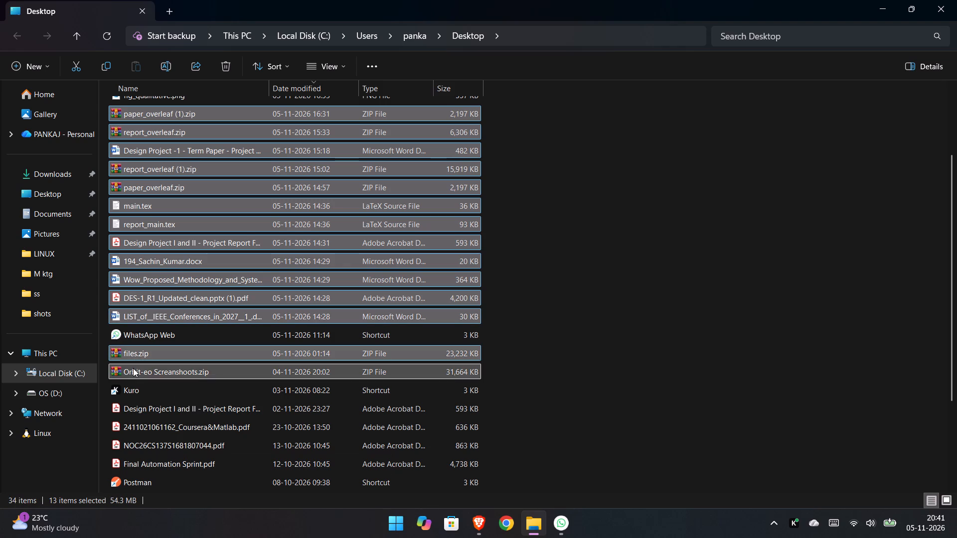
scroll(133, 368, "down", 1)
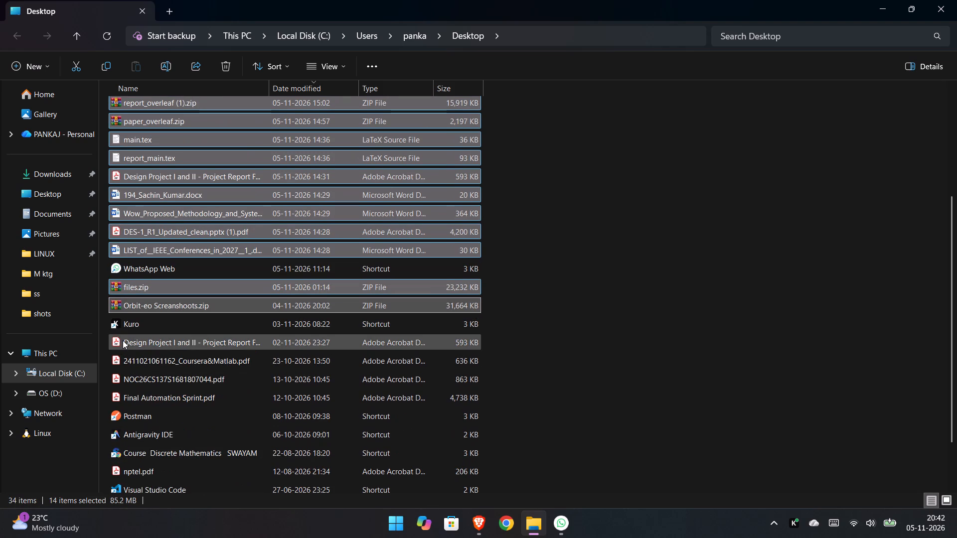
left_click(123, 340, "ctrl")
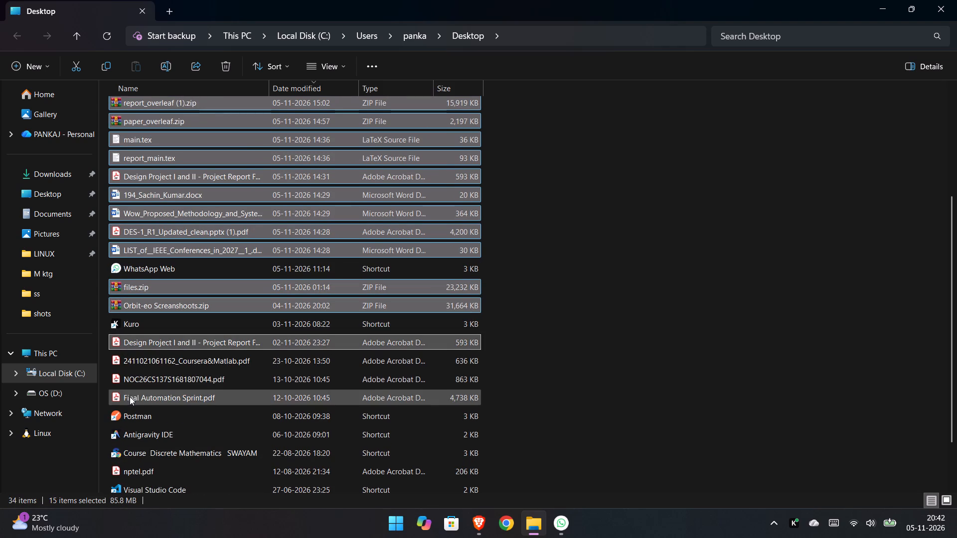
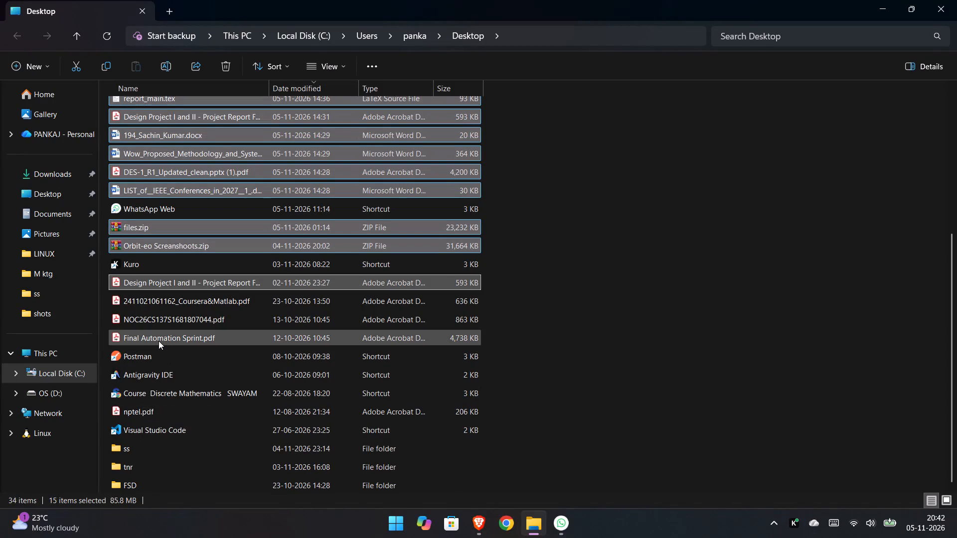
Add Final Automation Sprint.pdf and the Course Discrete Mathematics SWAYAM shortcut to the selected old Desktop files and delete them all.
left_click(159, 341, "ctrl")
scroll(149, 373, "down", 1)
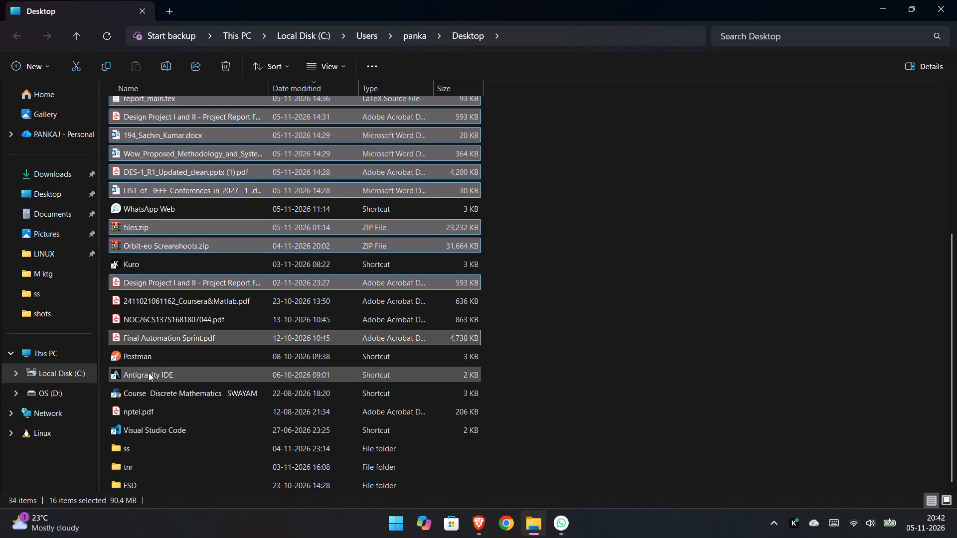
scroll(164, 393, "down", 2)
left_click(172, 393, "ctrl")
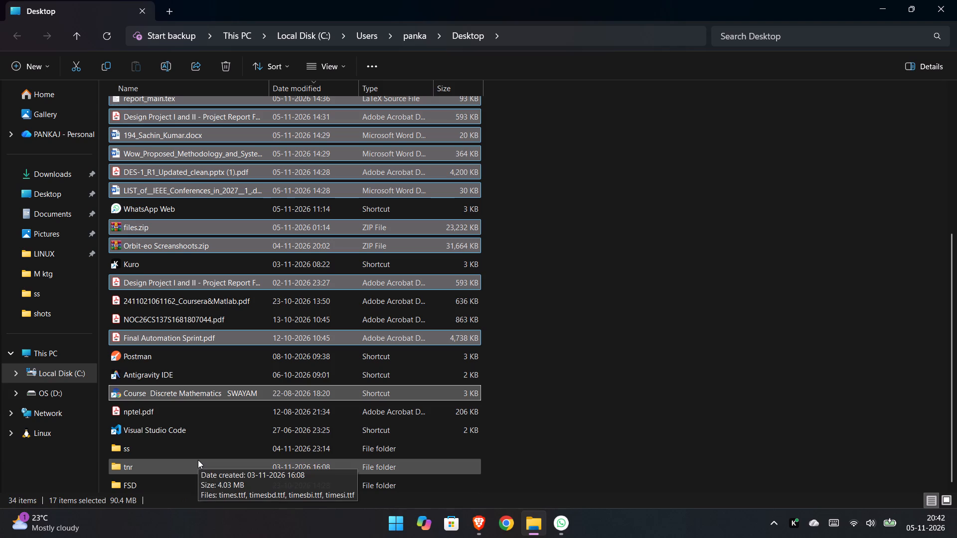
key("Delete")
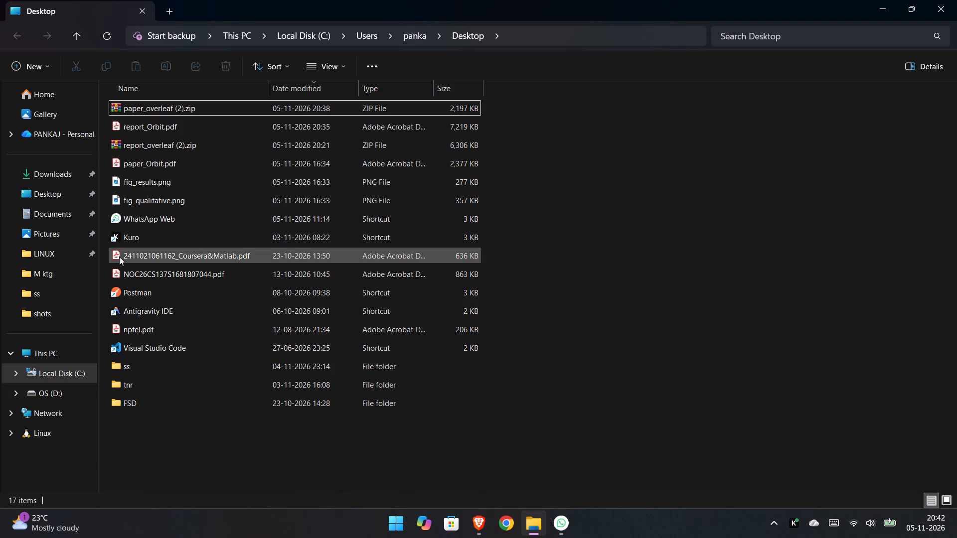
Open nptel.pdf to check its contents, close it, and delete the file from the Desktop.
double_click(122, 332)
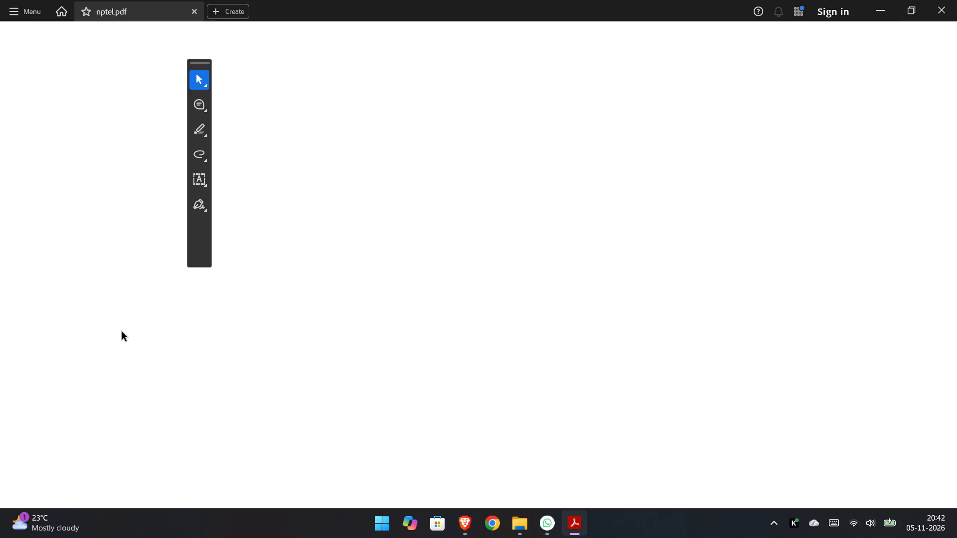
left_click(163, 75)
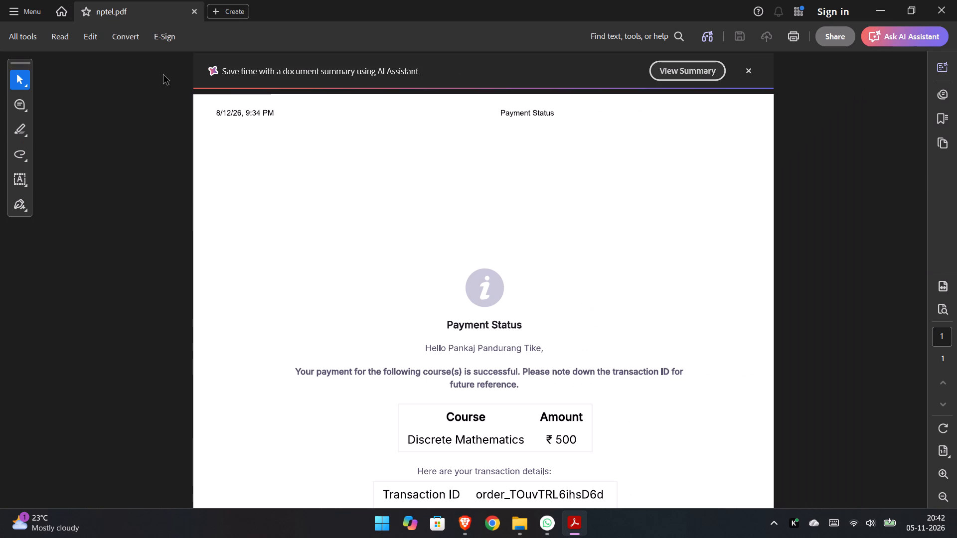
left_click(956, 0)
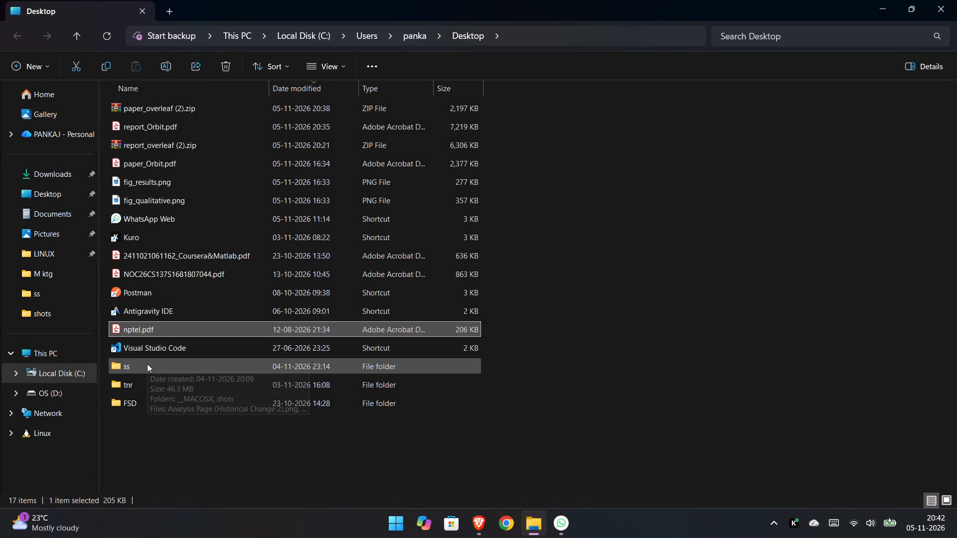
left_click(137, 355)
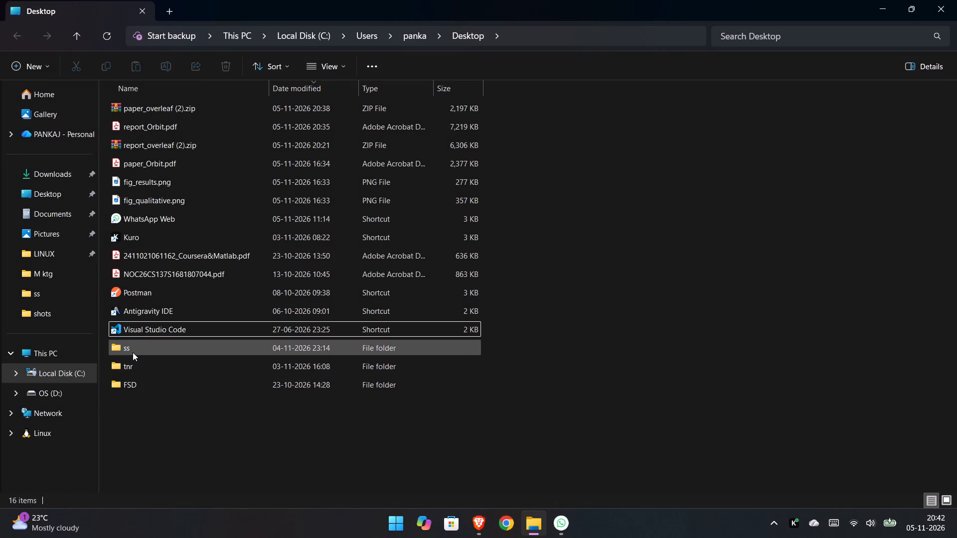
Check the contents of the ss folder, return to the Desktop, and delete the folder.
double_click(133, 352)
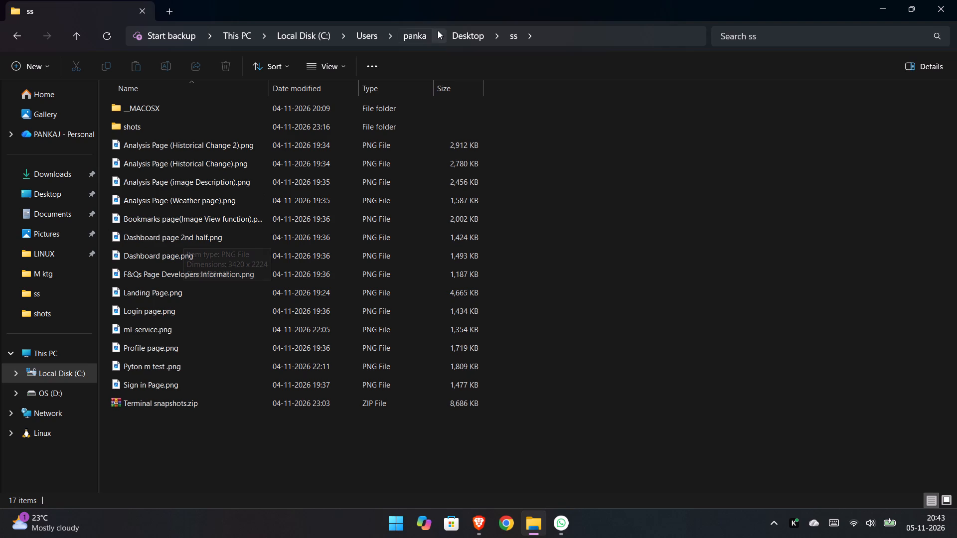
left_click(478, 38)
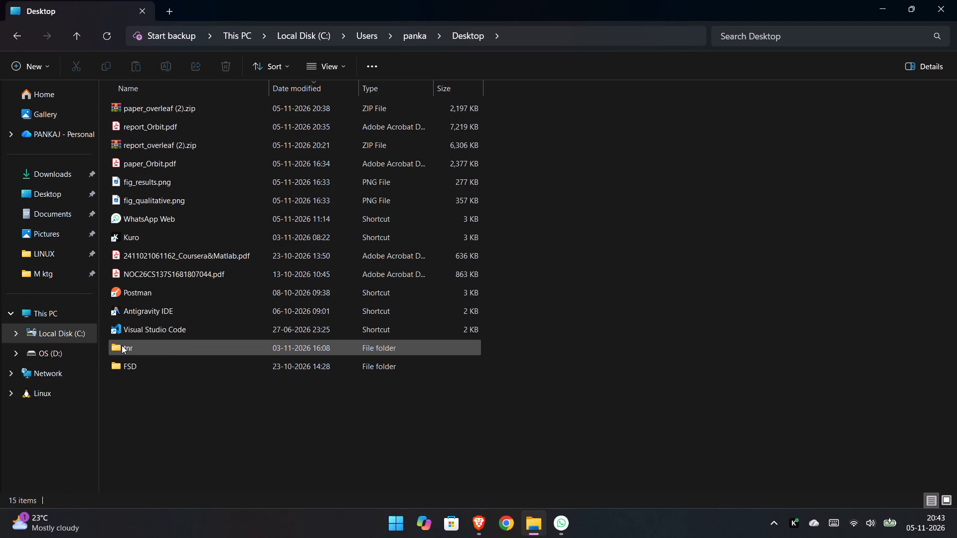
Inspect the FSD folder, including Micro Project and the contents of ascii-fullstack 3.zip, and return to the Desktop folder.
double_click(131, 359)
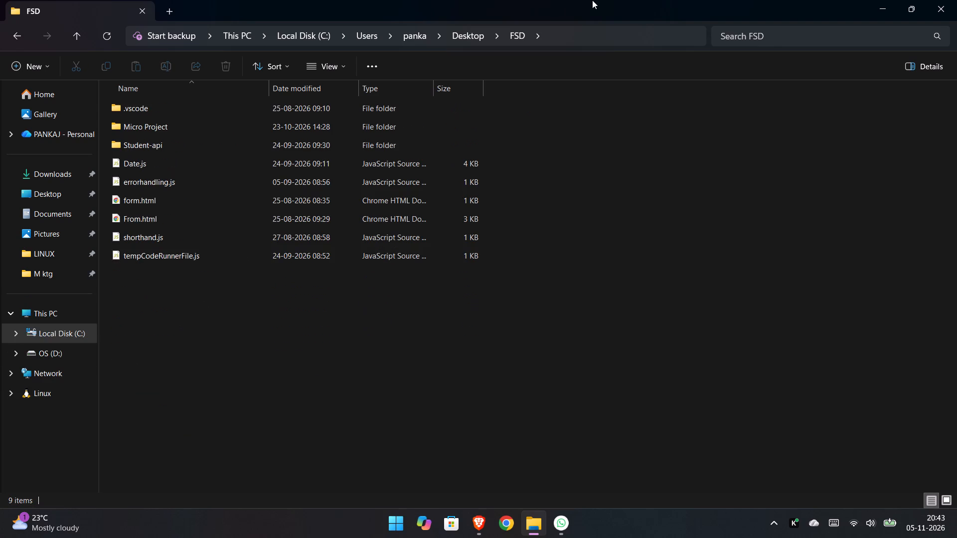
double_click(346, 124)
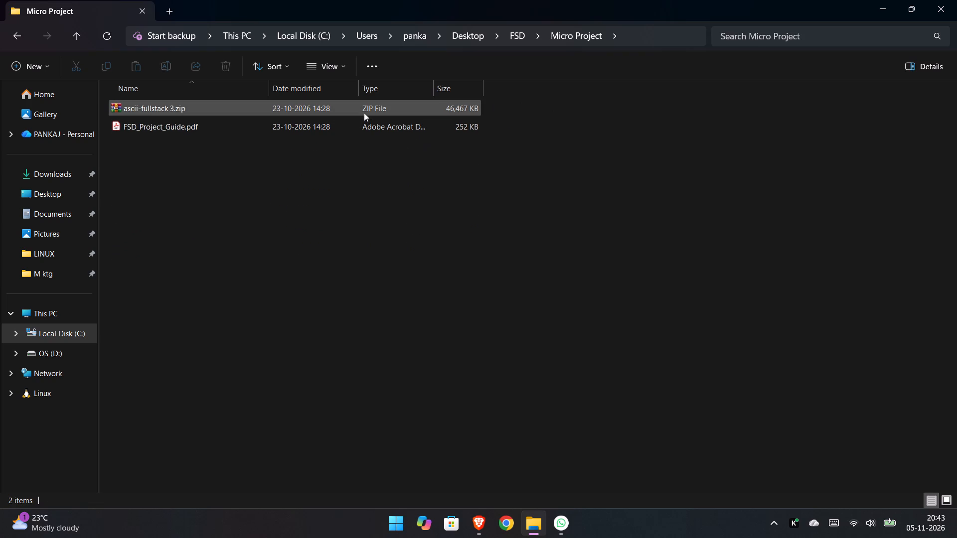
double_click(312, 105)
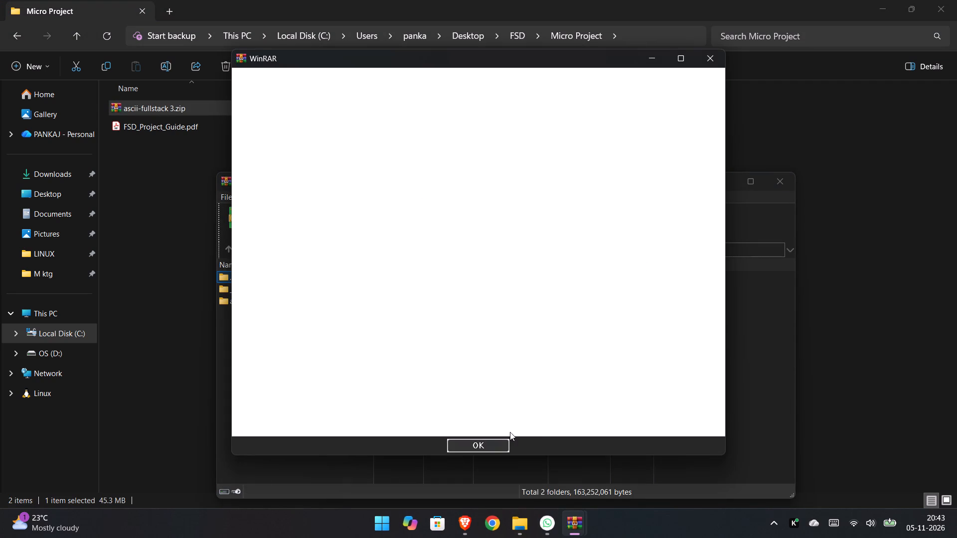
left_click(717, 65)
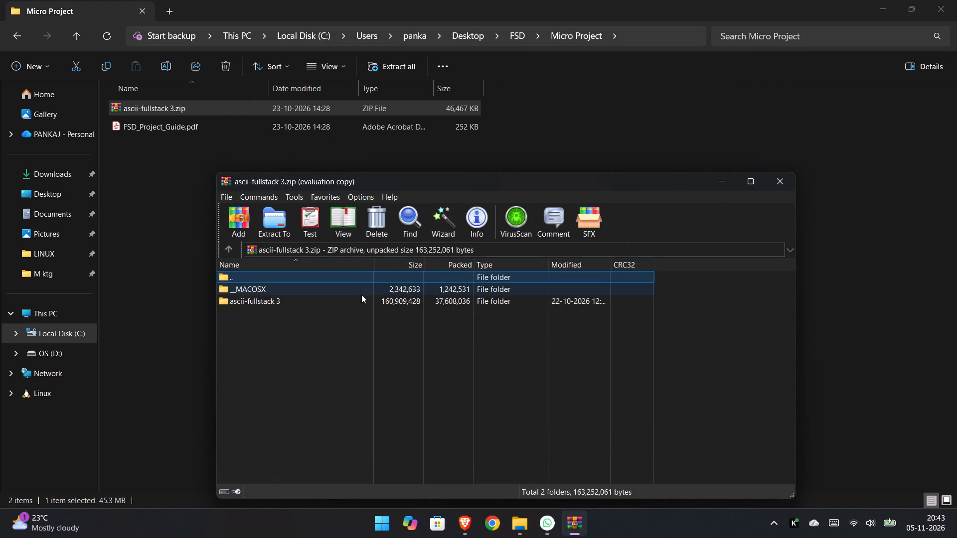
left_click(782, 185)
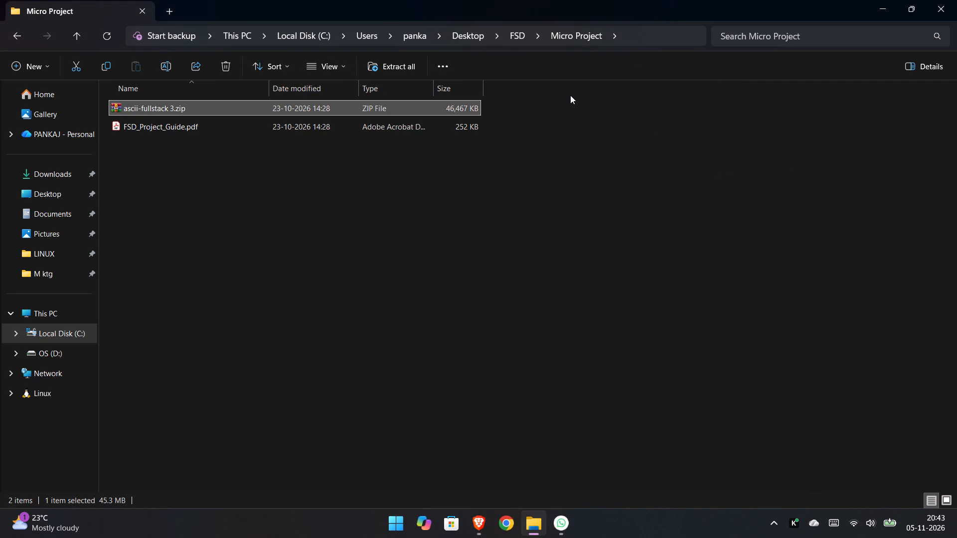
left_click(514, 35)
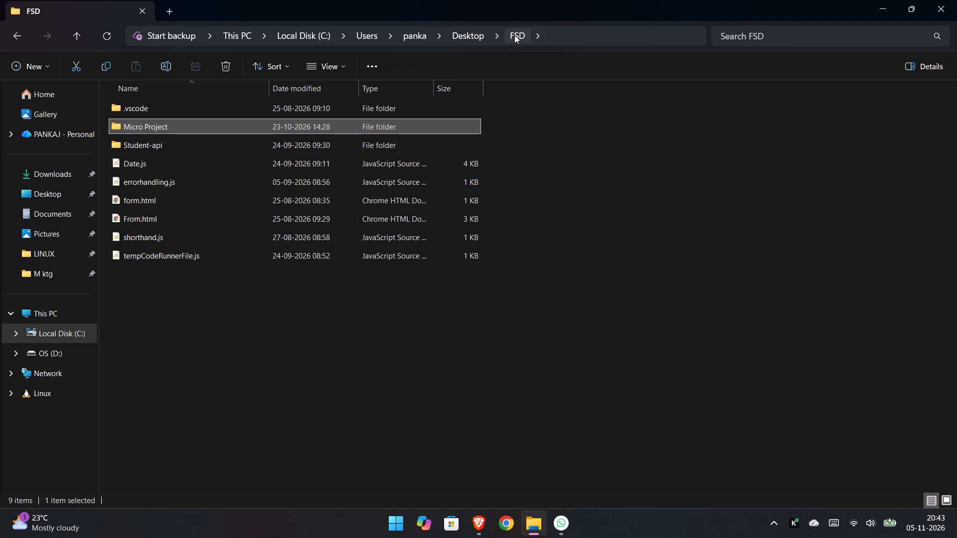
left_click(451, 38)
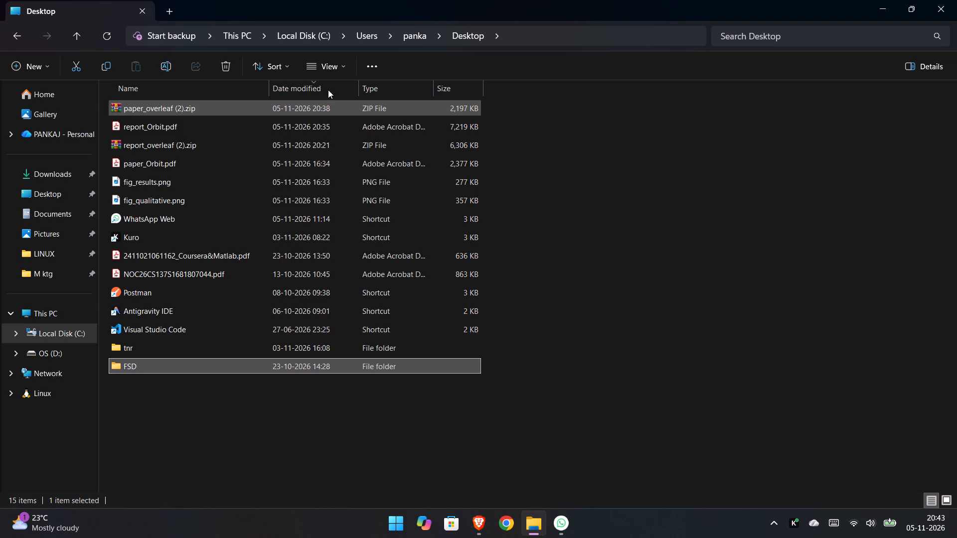
Rename paper_overleaf (2).zip as paper_overleaf.zip.
left_click(179, 112)
left_click(179, 112)
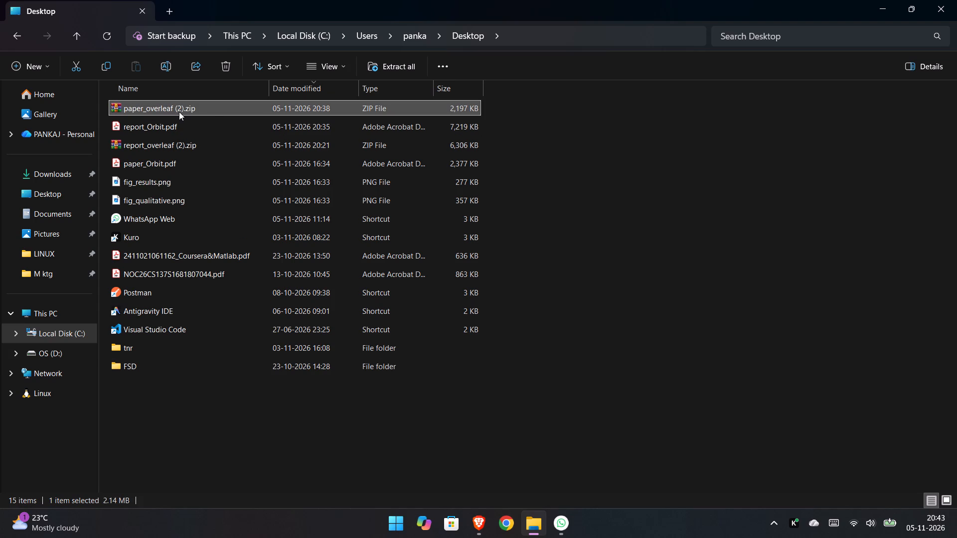
key("Right")
key("BackSpace")
key("BackSpace")
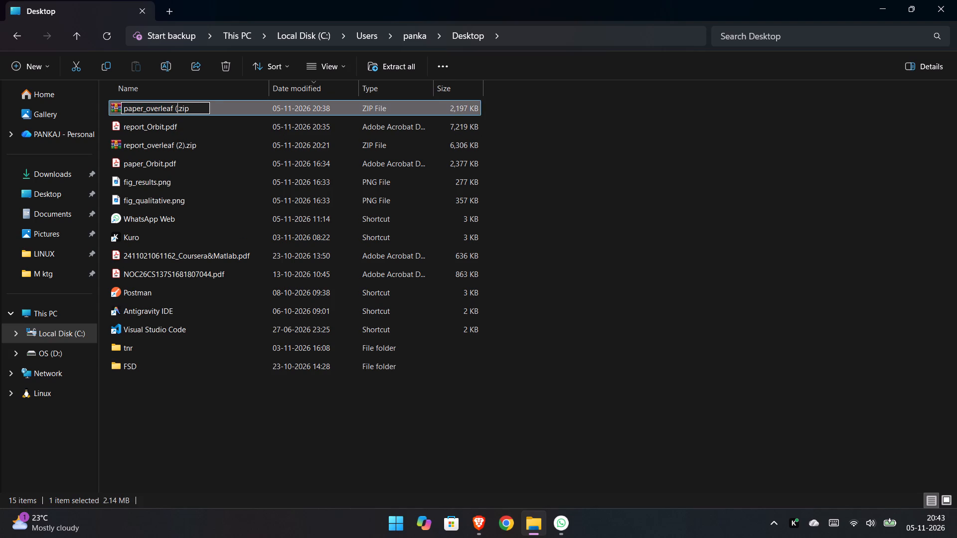
key("BackSpace")
key("BackSpace")
Rename report_overleaf (2).zip as report_overleaf.zip.
left_click(179, 140)
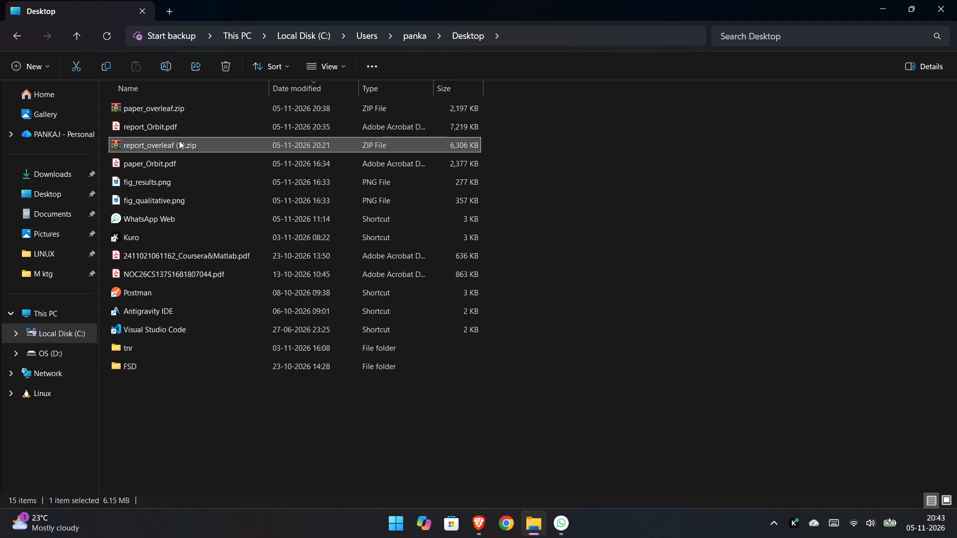
left_click(179, 140)
key("Right")
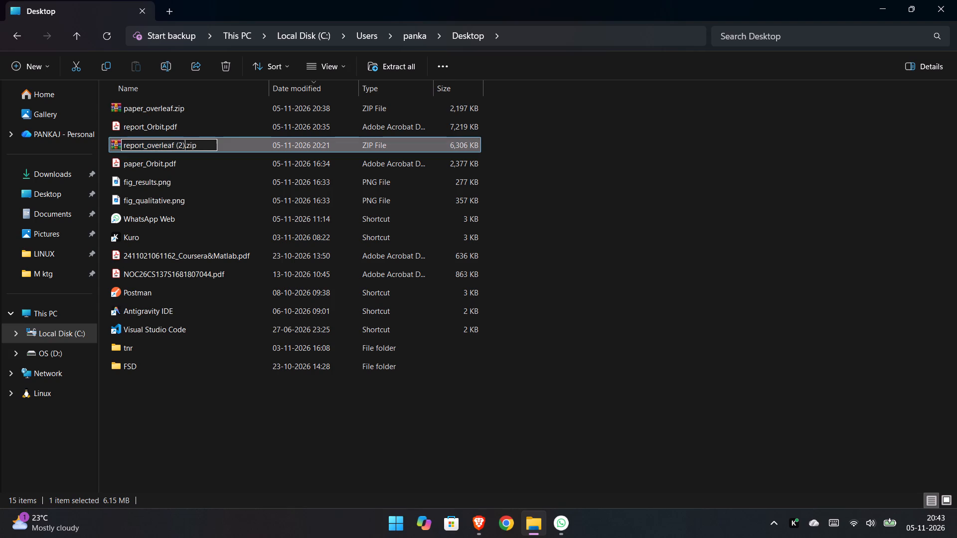
key("BackSpace")
key("BackSpace")
key("BackSpace")
key("BackSpace")
left_click(558, 307)
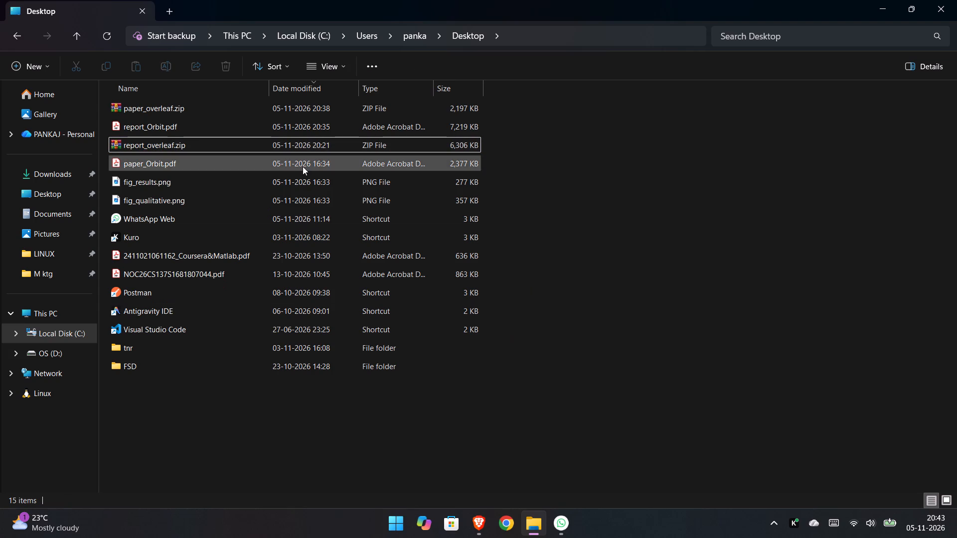
Close File Explorer, and in Brave close the Claude chat tab and the Reasoning-Guided Multimodal Captioning Overleaf tab.
left_click(956, 0)
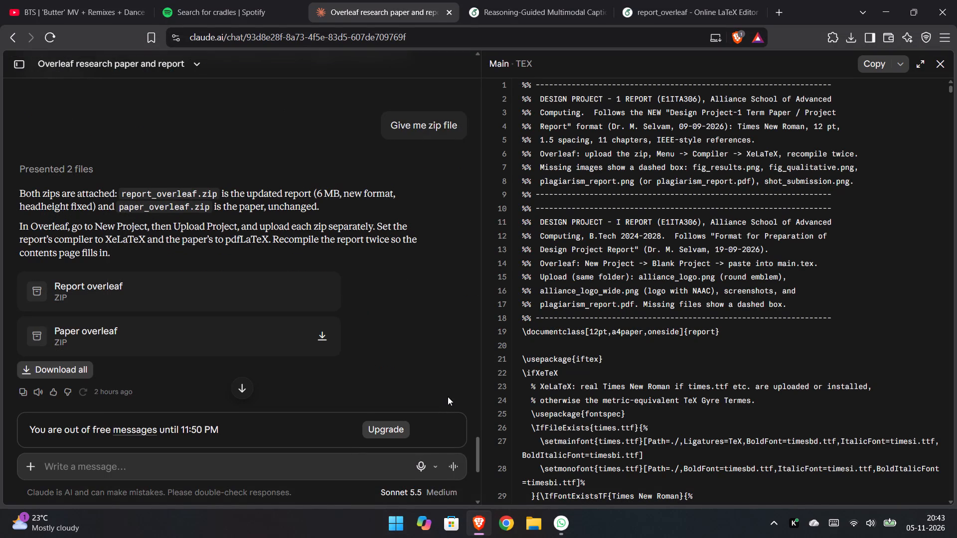
left_click(452, 8)
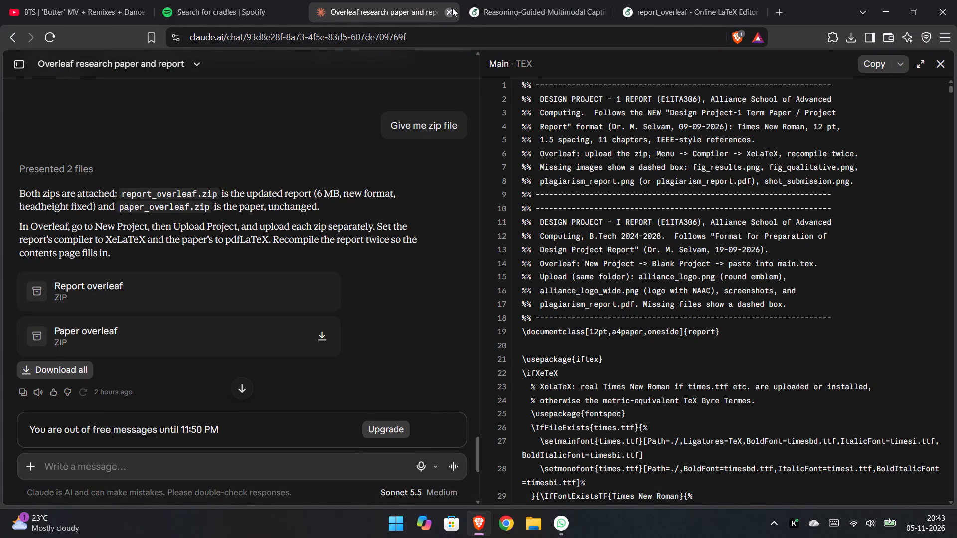
left_click(452, 8)
left_click(452, 8)
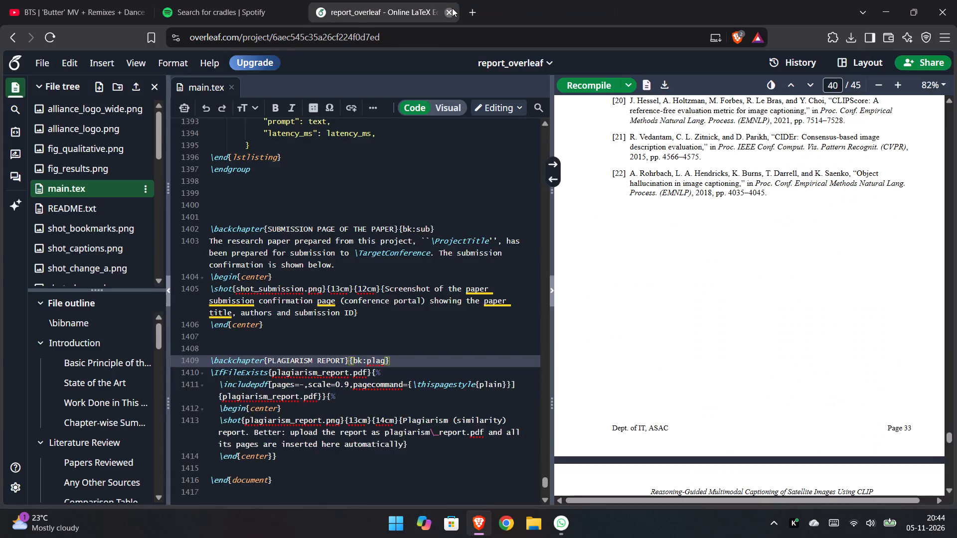
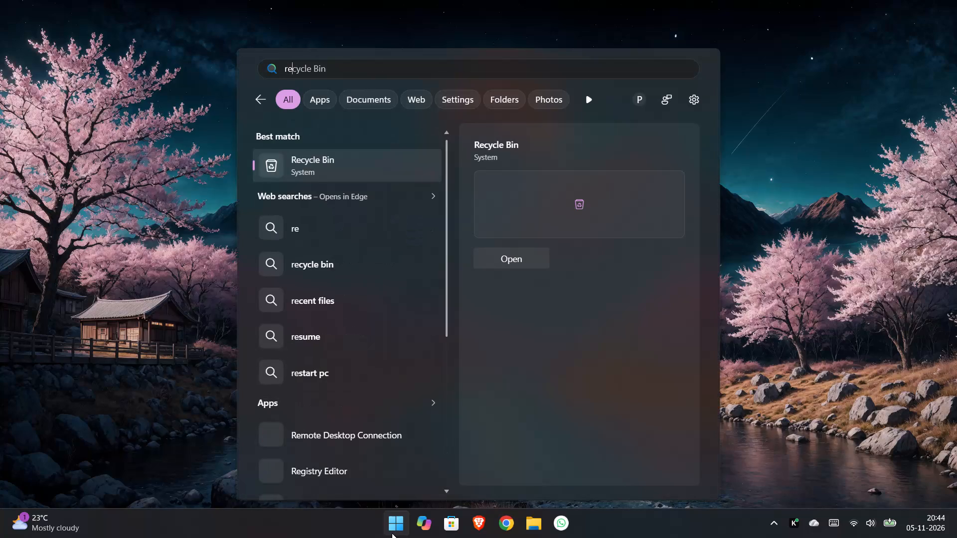
Open the Recycle Bin, select all its items, review the list, and permanently delete them.
key("Return")
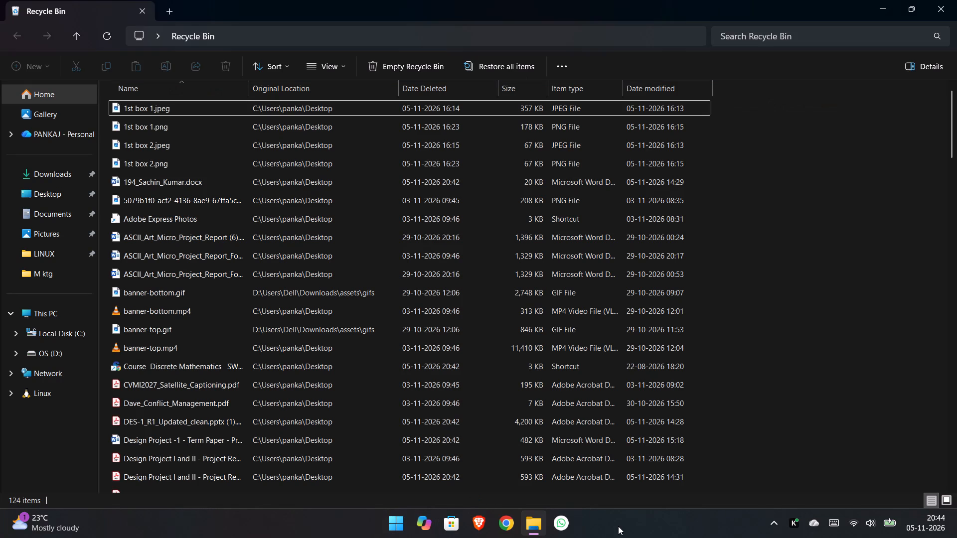
key("ctrl+a")
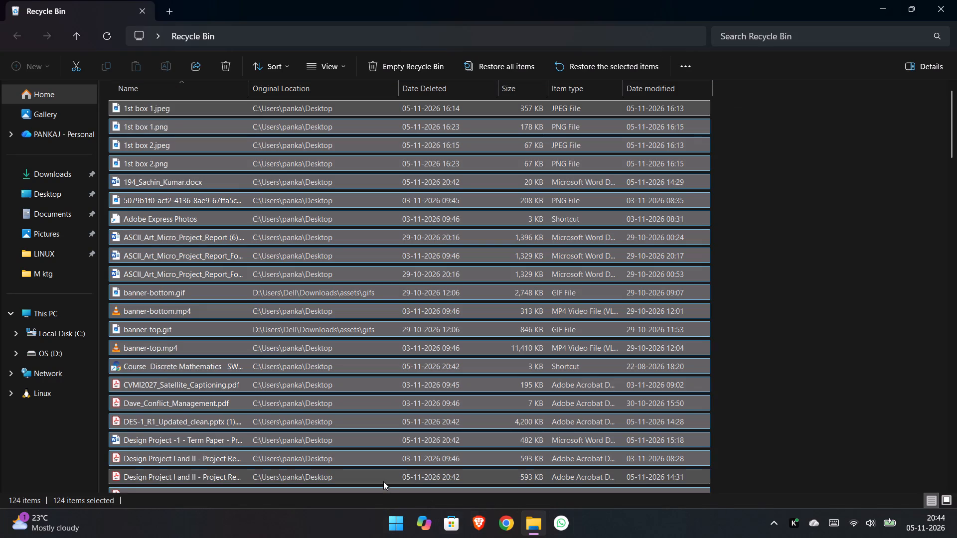
scroll(408, 374, "down", 4)
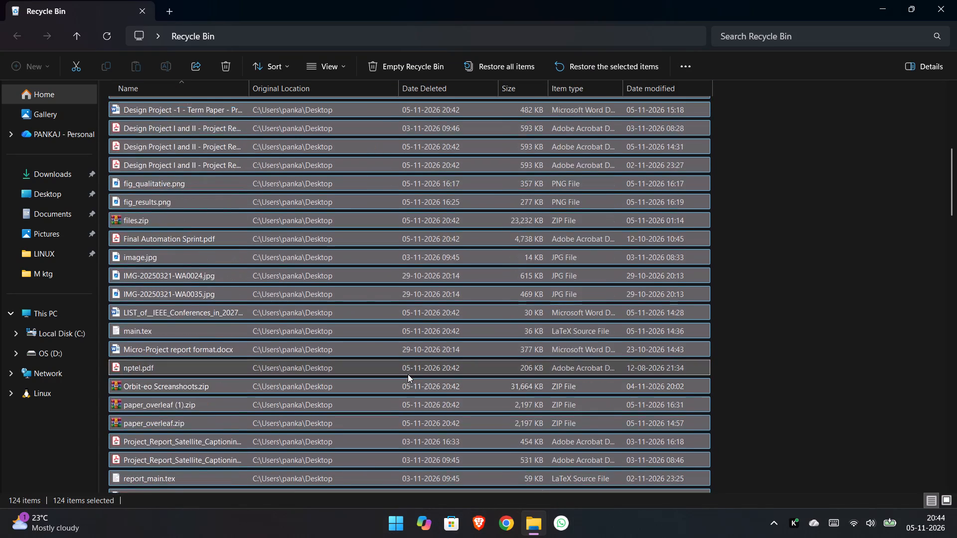
scroll(408, 374, "down", 8)
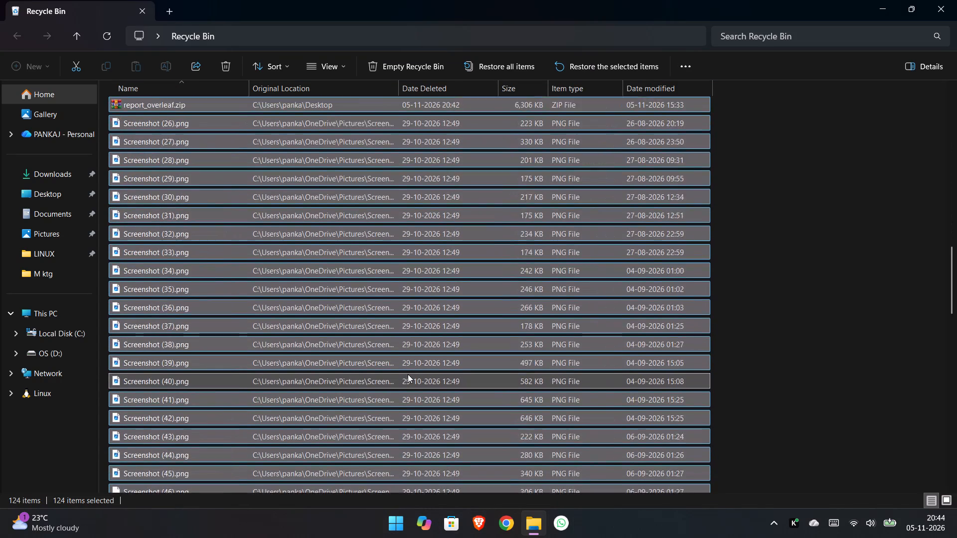
scroll(408, 374, "down", 11)
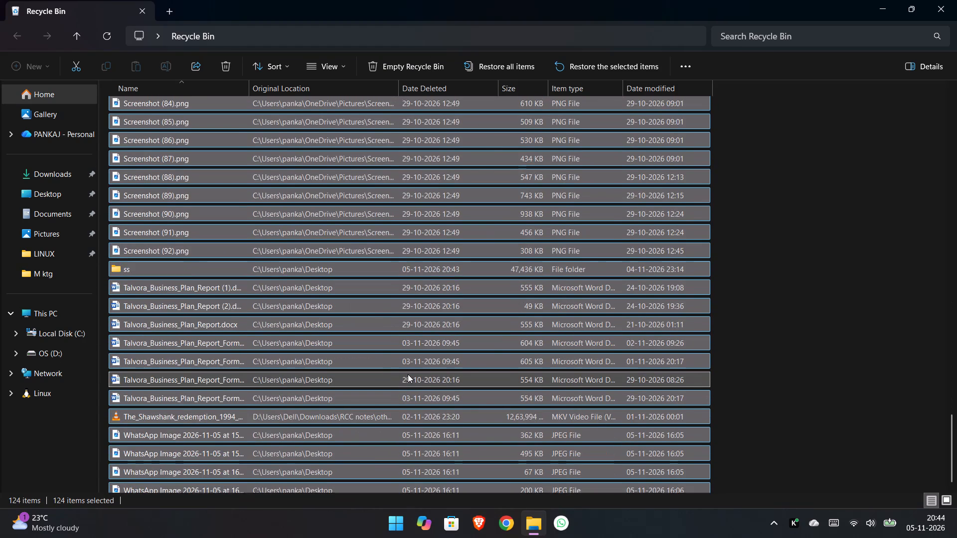
scroll(408, 374, "down", 6)
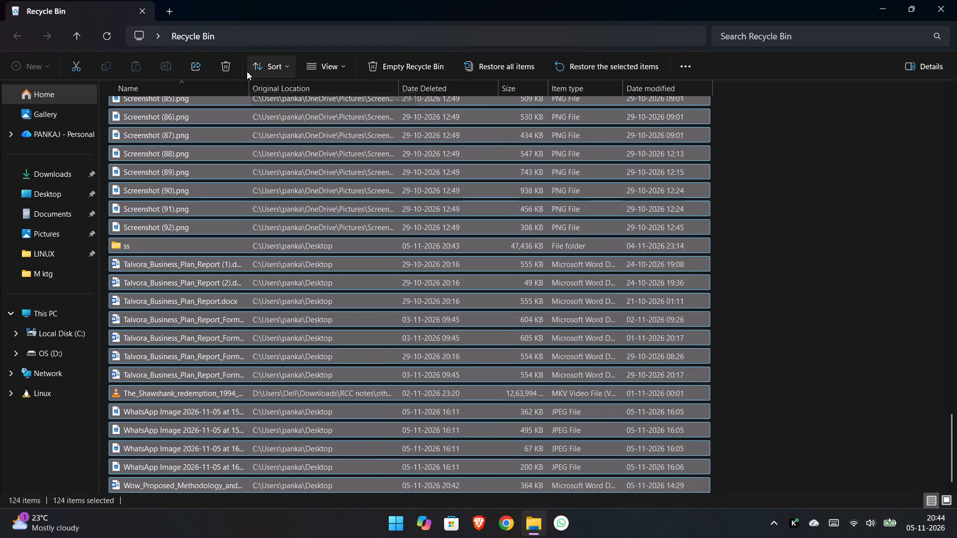
left_click(231, 71)
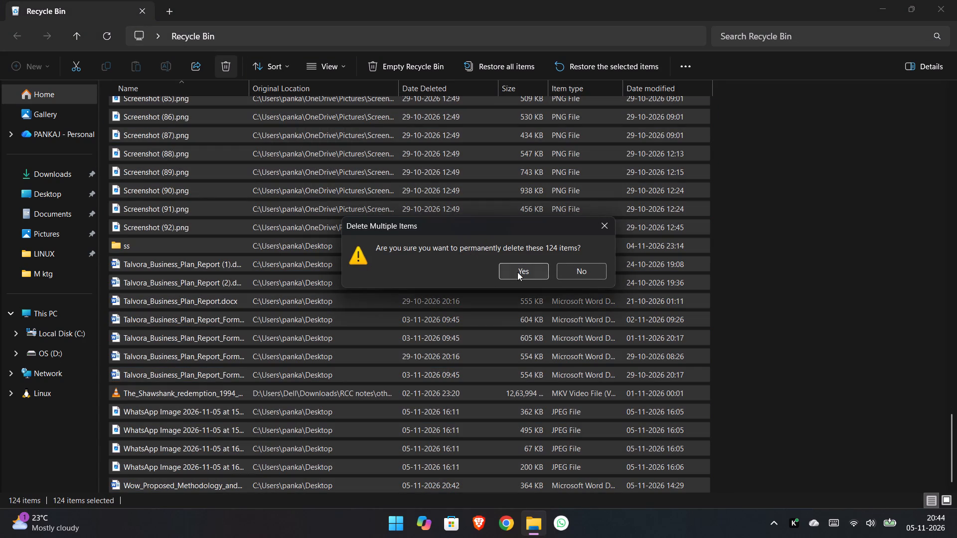
left_click(517, 272)
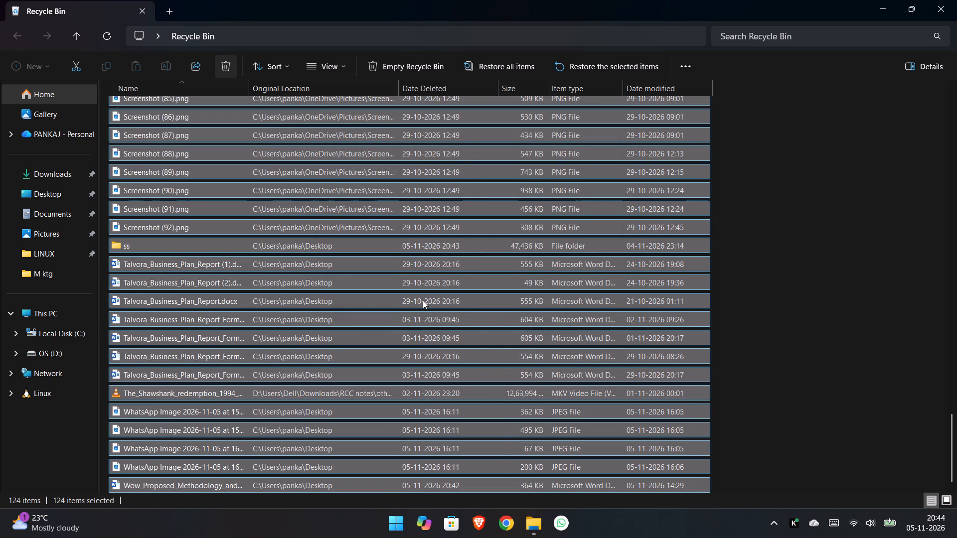
Check the LINUX folder and the remaining Desktop files, also through the user profile on Local Disk (C:), and close File Explorer.
left_click(62, 272)
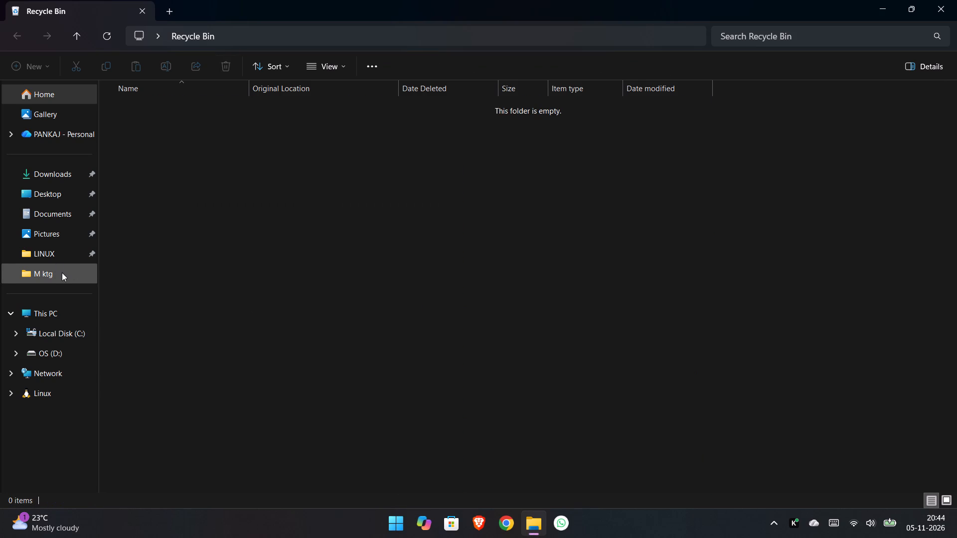
left_click(49, 253)
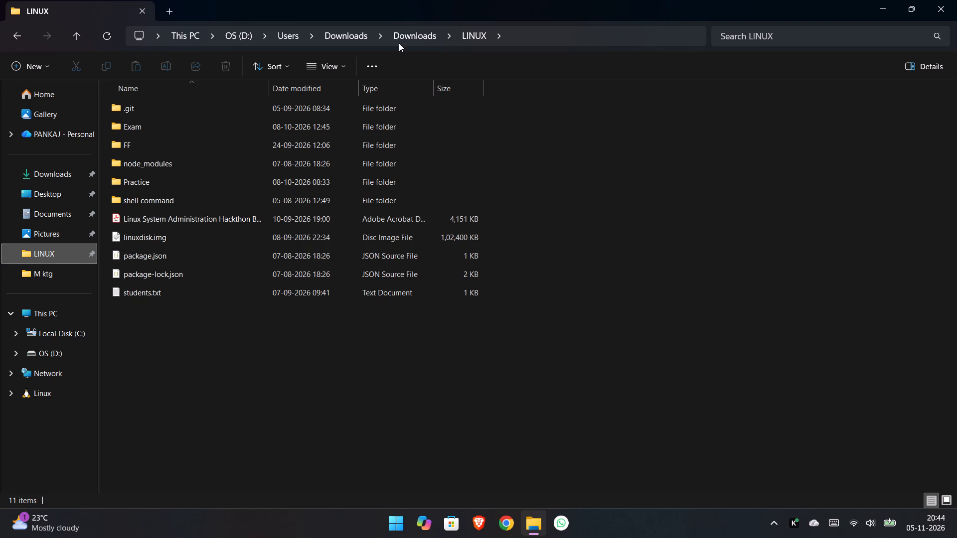
left_click(51, 194)
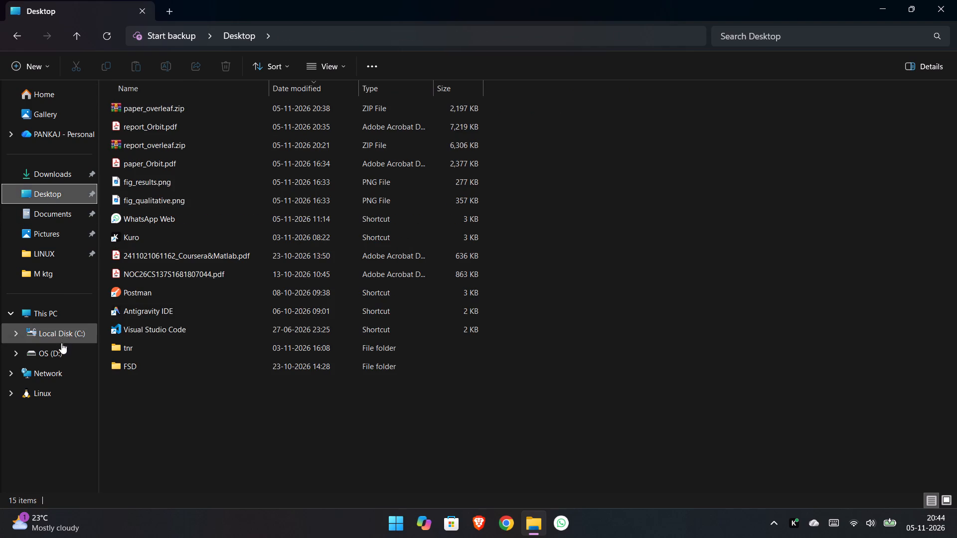
left_click(55, 338)
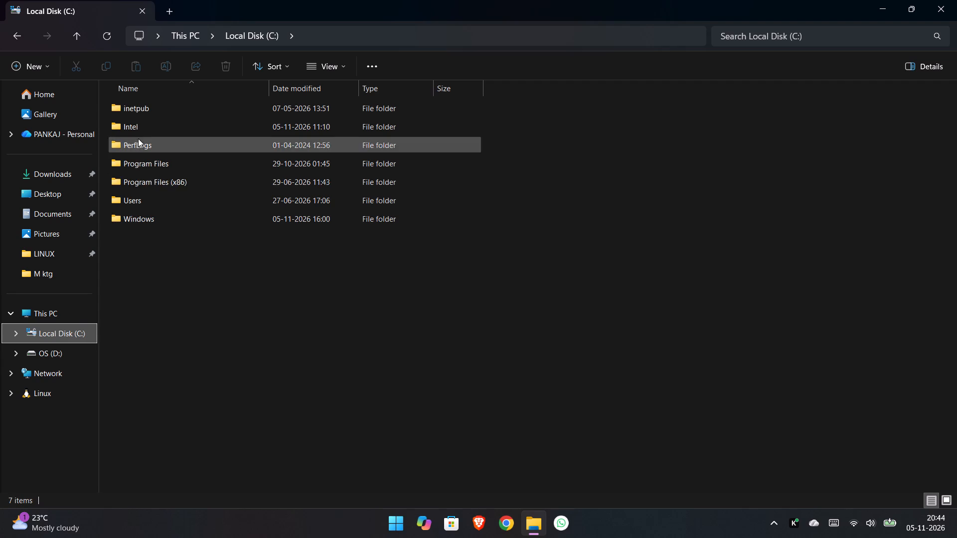
double_click(126, 209)
double_click(124, 205)
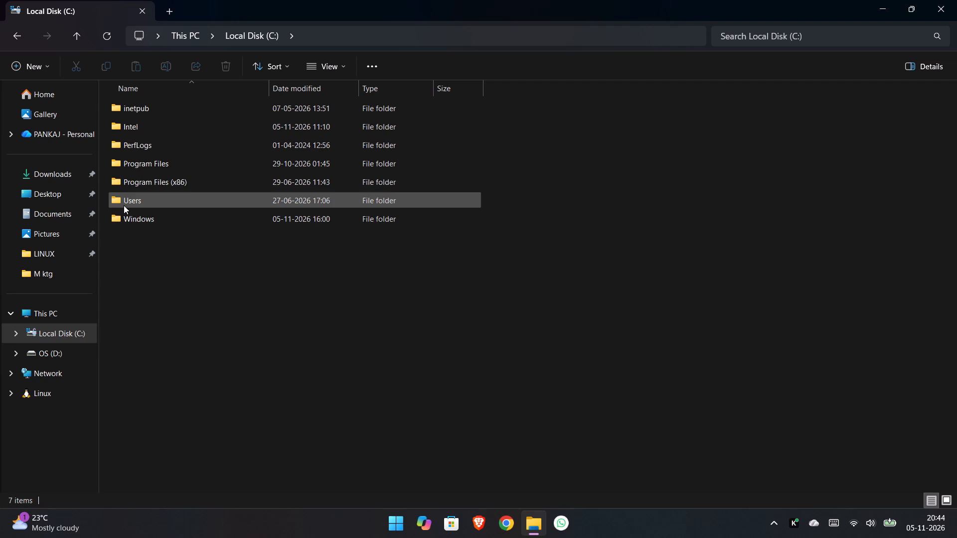
double_click(131, 113)
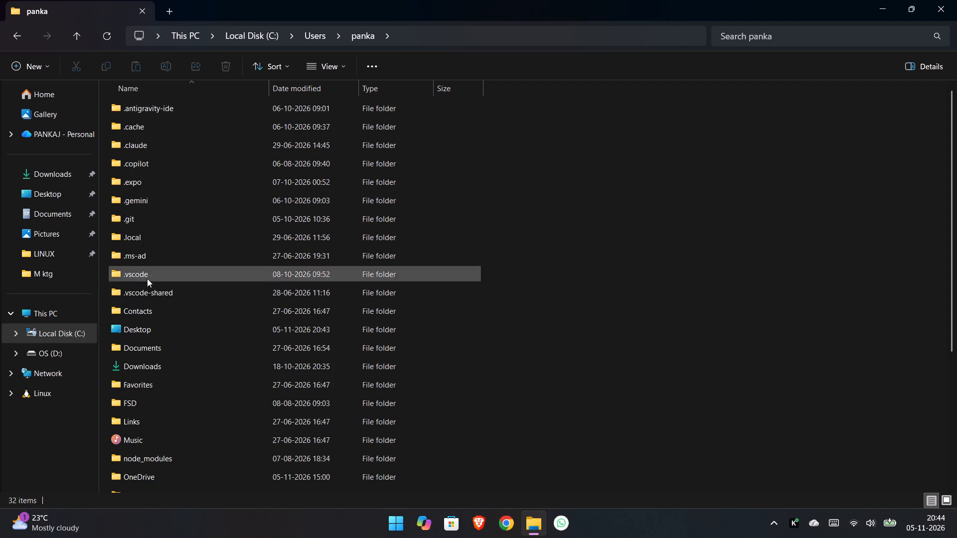
double_click(146, 335)
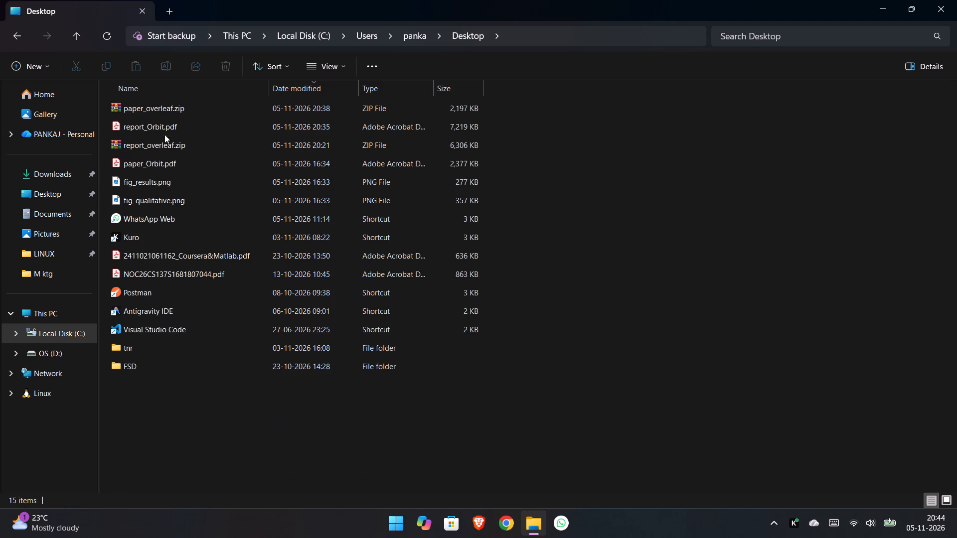
left_click(159, 114)
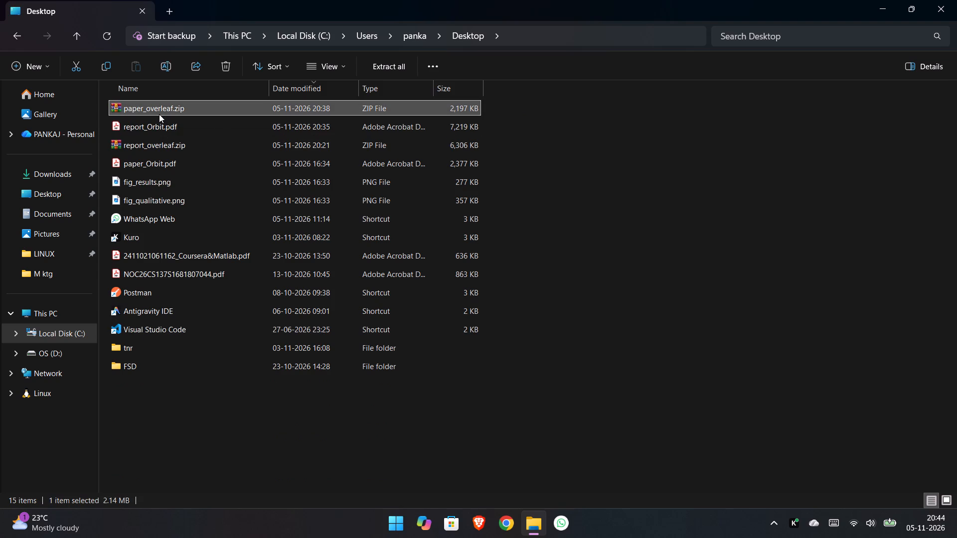
left_click(71, 188)
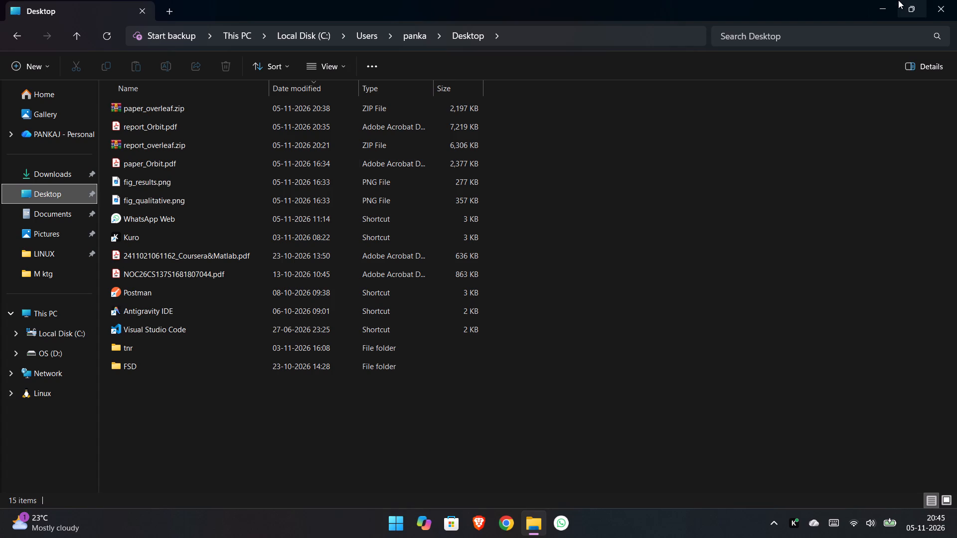
left_click(956, 0)
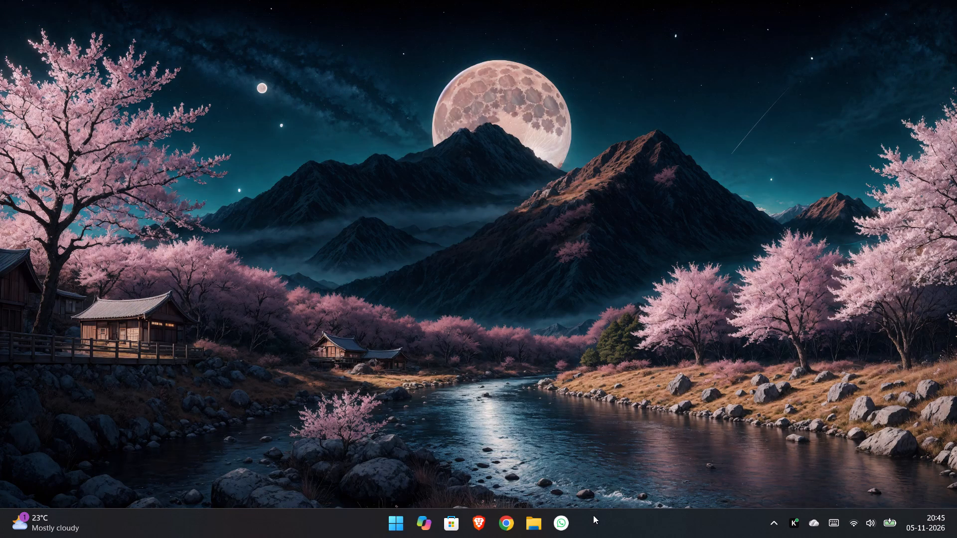